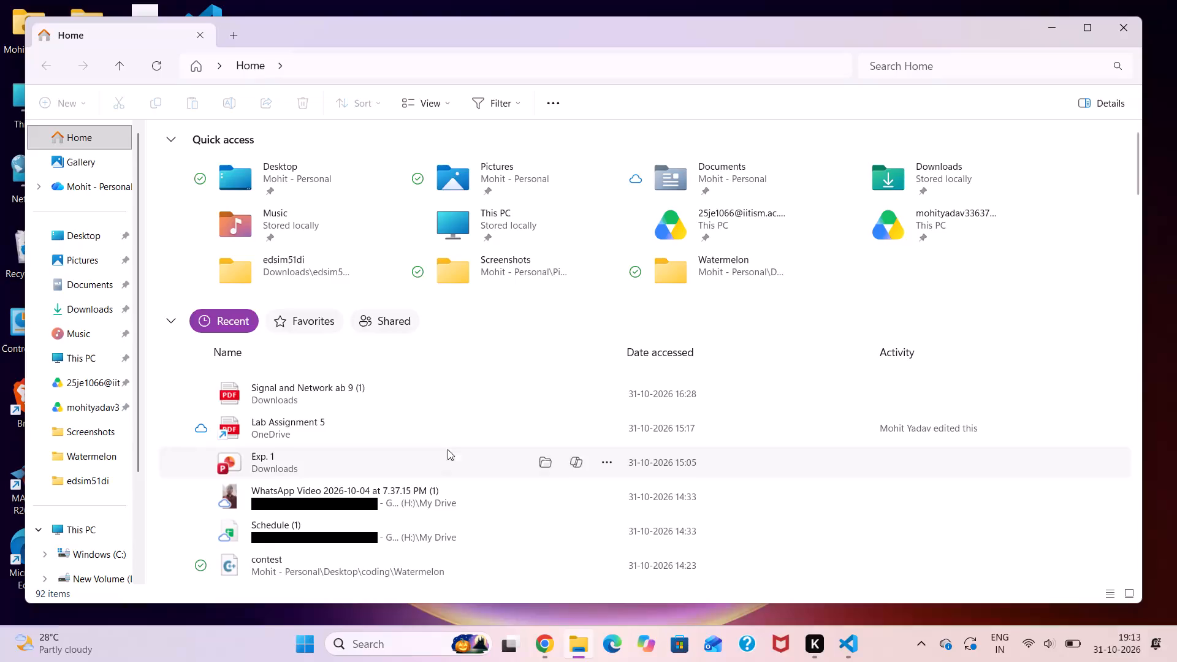
# Open the November tour workbook whose name ends in TOUR NOVEM from the Downloads folder and maximize its window.
pyautogui.click(99, 308)
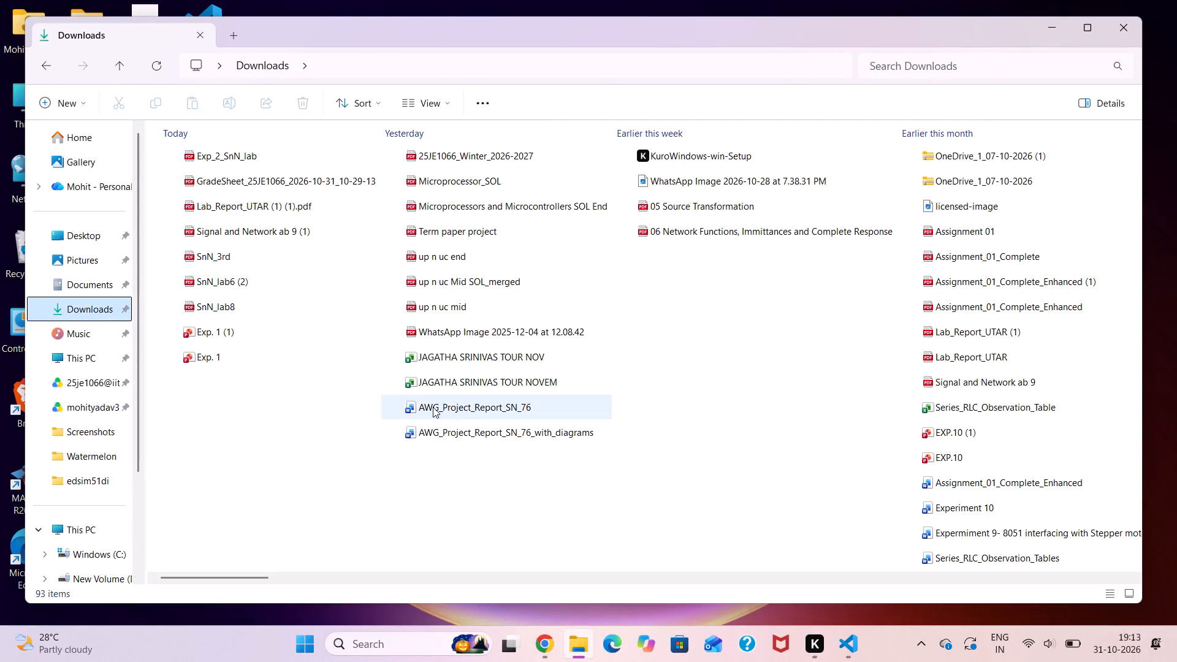
pyautogui.doubleClick(475, 389)
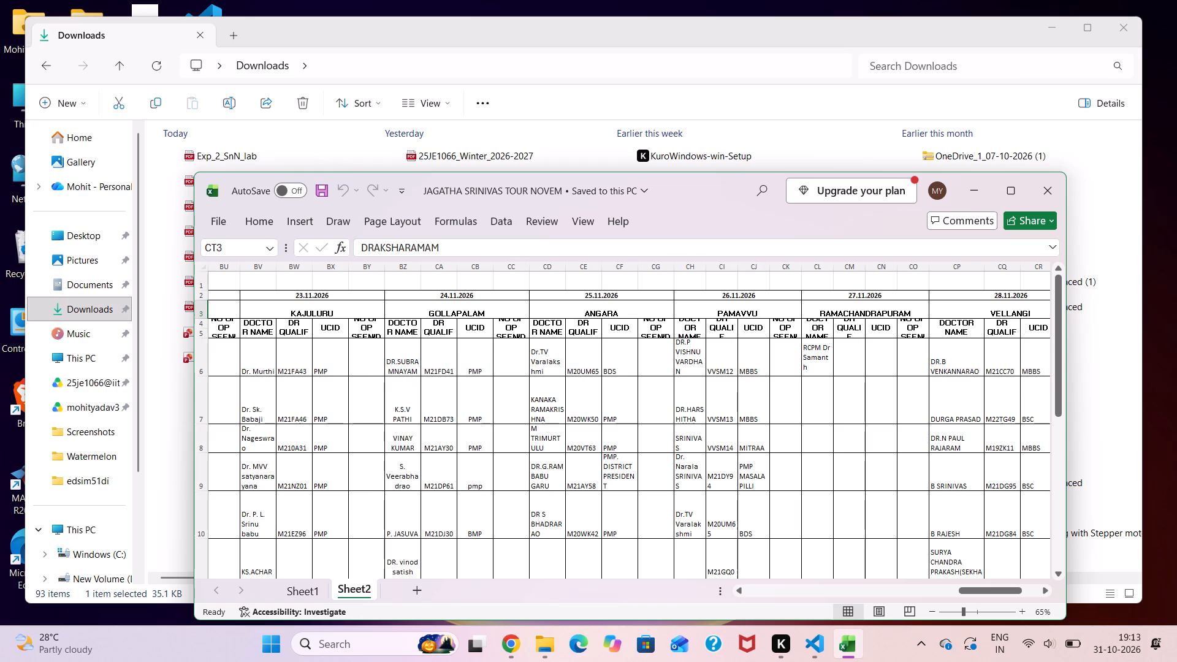
pyautogui.click(1003, 192)
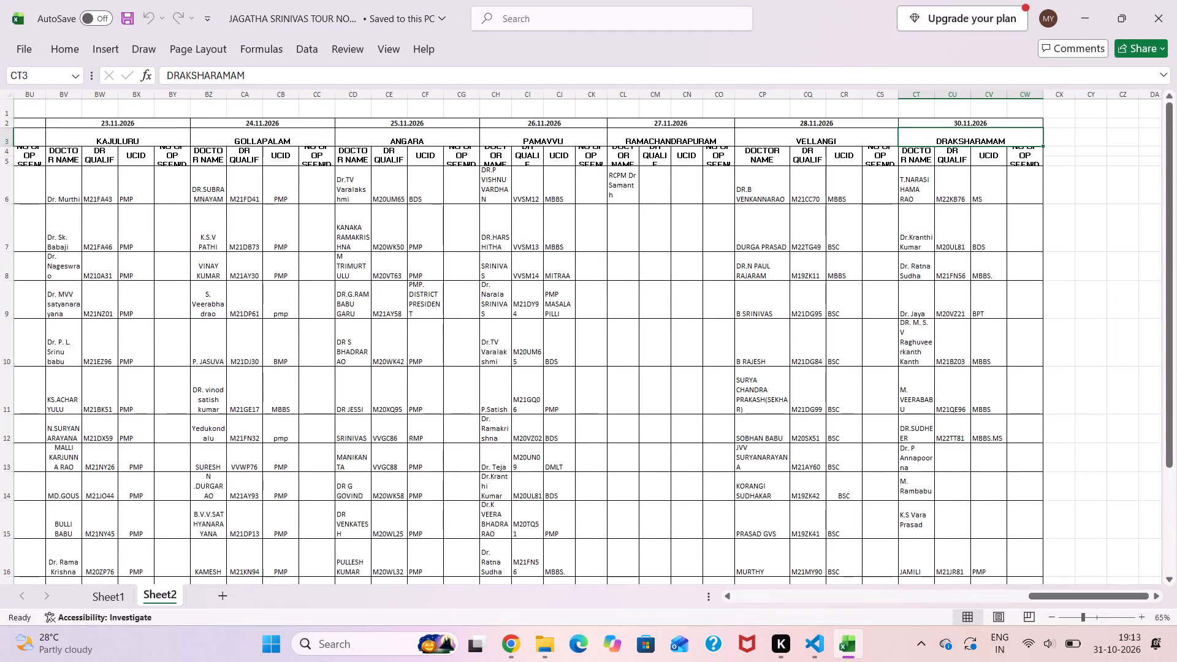
# Look through the Sheet2 tour plan across all November dates, examining the work area names and doctor lists.
pyautogui.hscroll(13, 1003, 192)
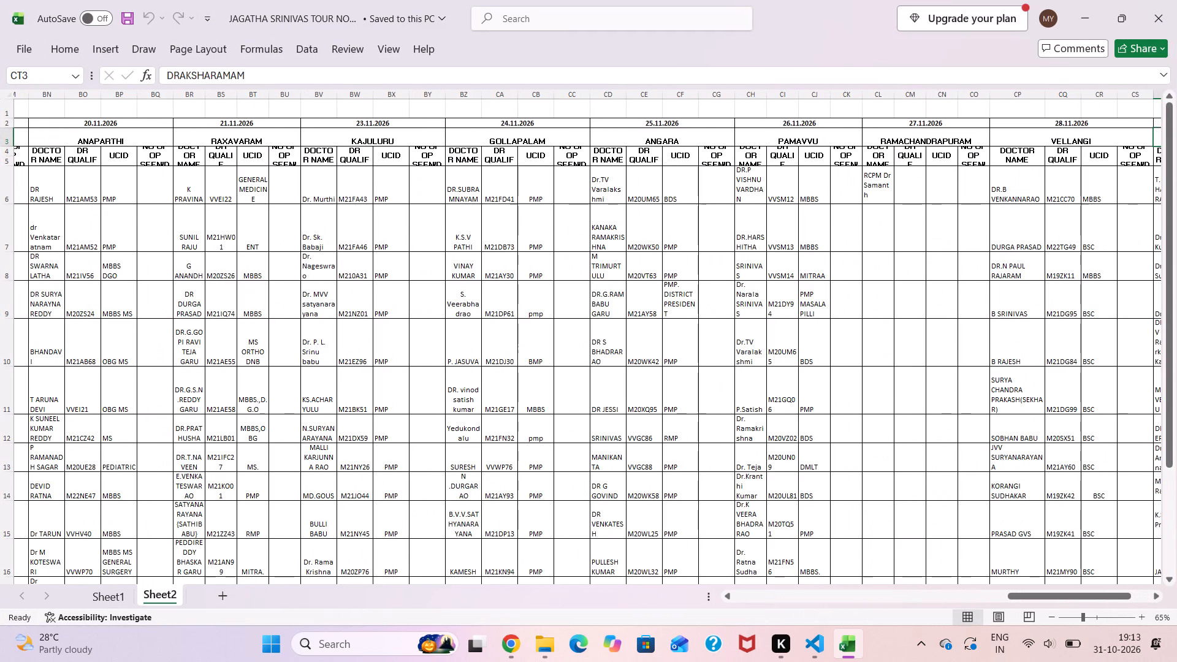
pyautogui.hscroll(20, 1003, 192)
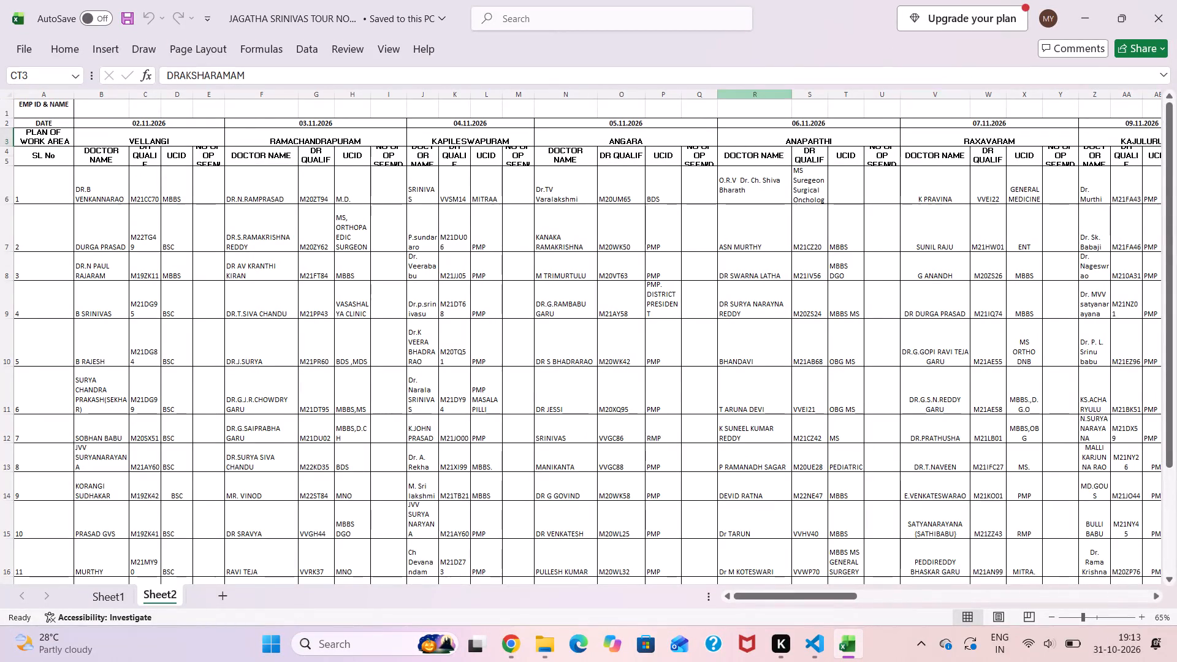
pyautogui.scroll(9, 556, 219)
pyautogui.scroll(-5, 556, 219)
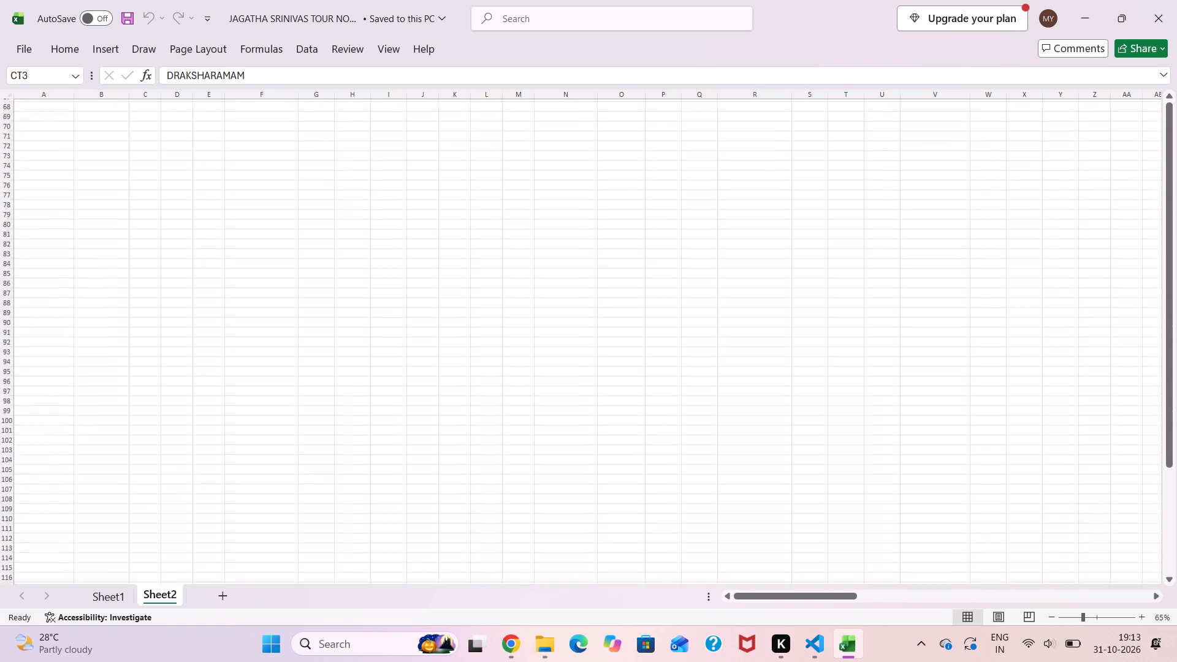
pyautogui.scroll(11, 556, 219)
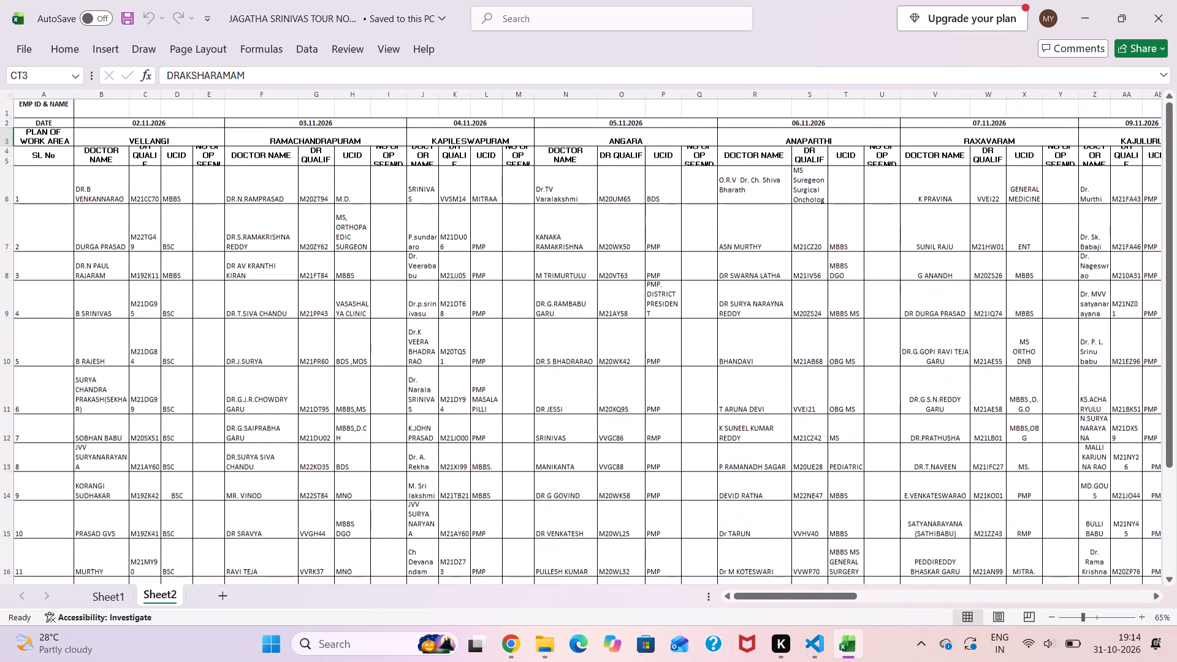
pyautogui.hscroll(6, 556, 219)
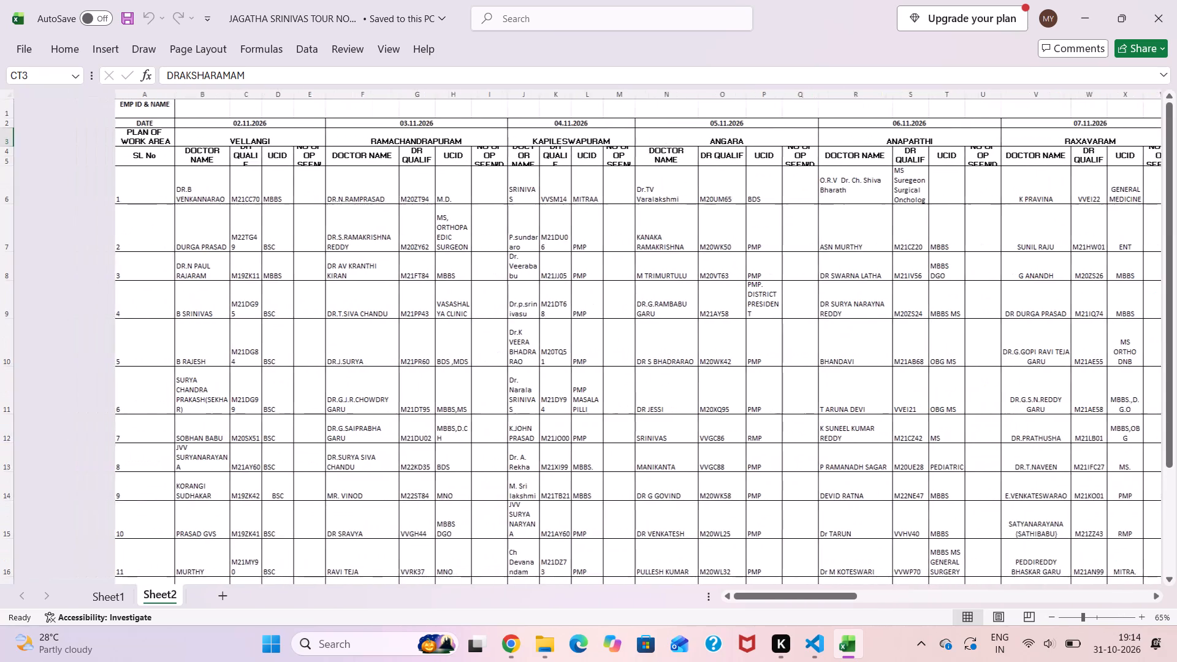
pyautogui.hscroll(-1, 386, 256)
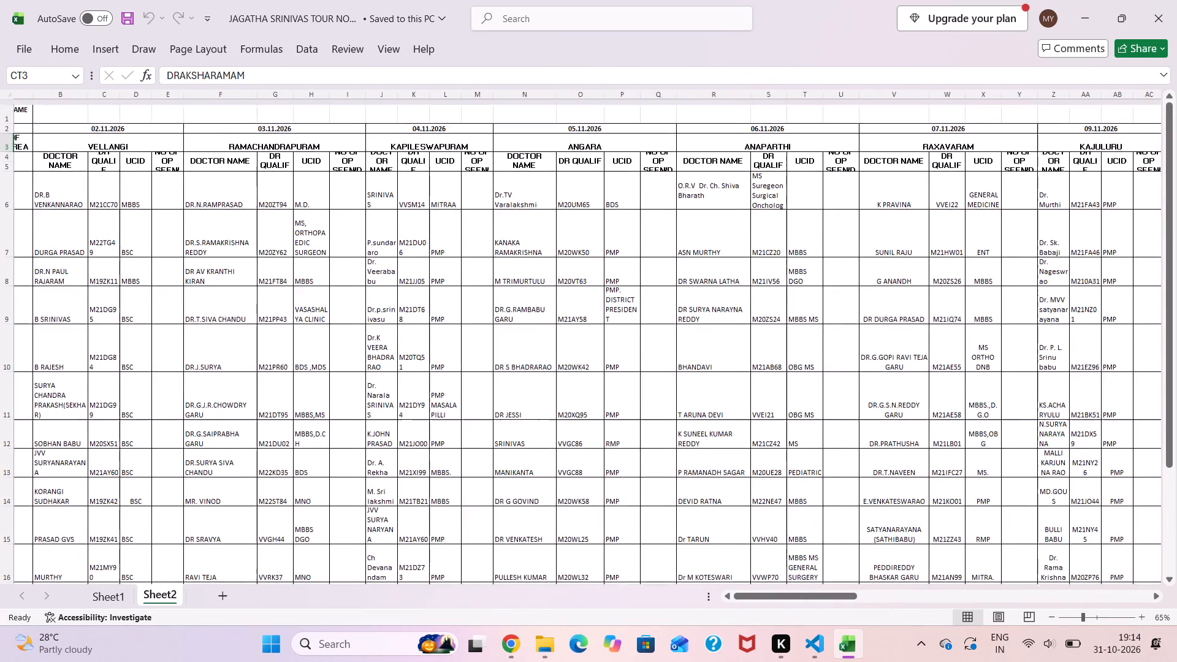
pyautogui.hscroll(-3, 386, 256)
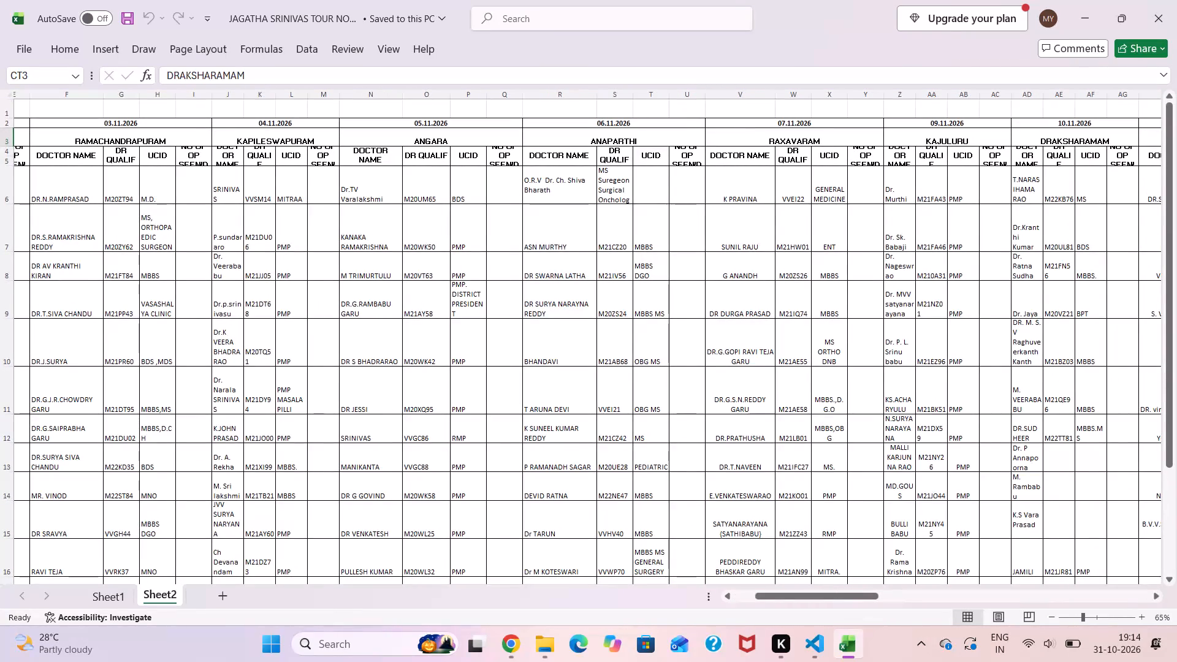
pyautogui.hscroll(-6, 386, 256)
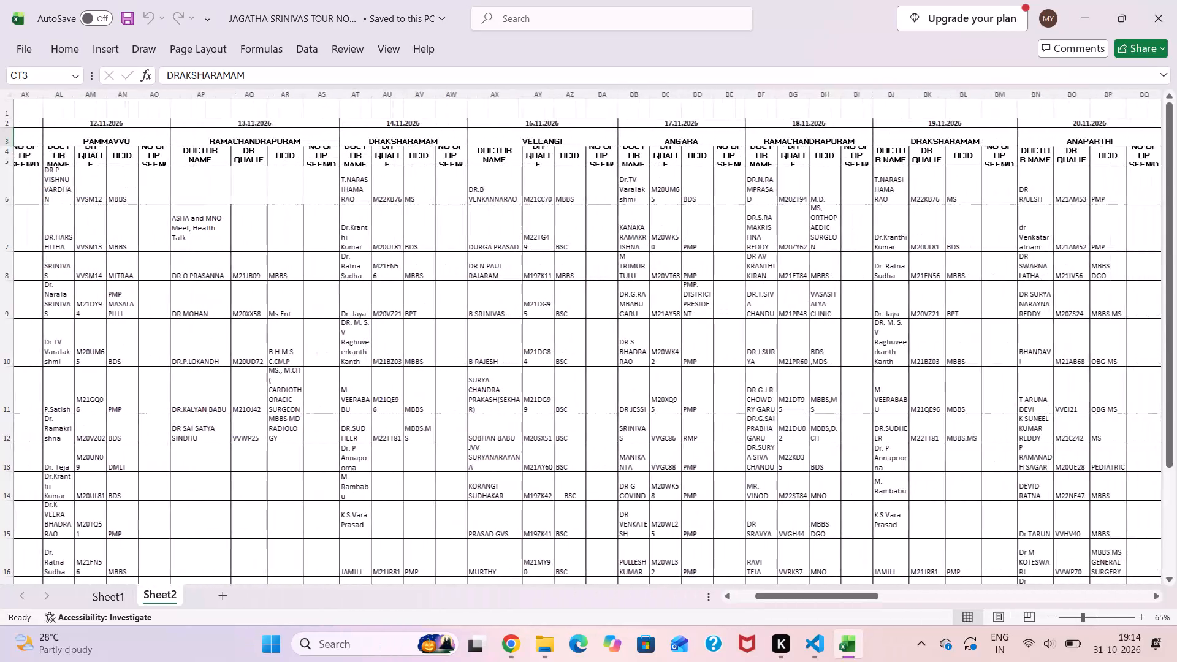
pyautogui.hscroll(-3, 386, 256)
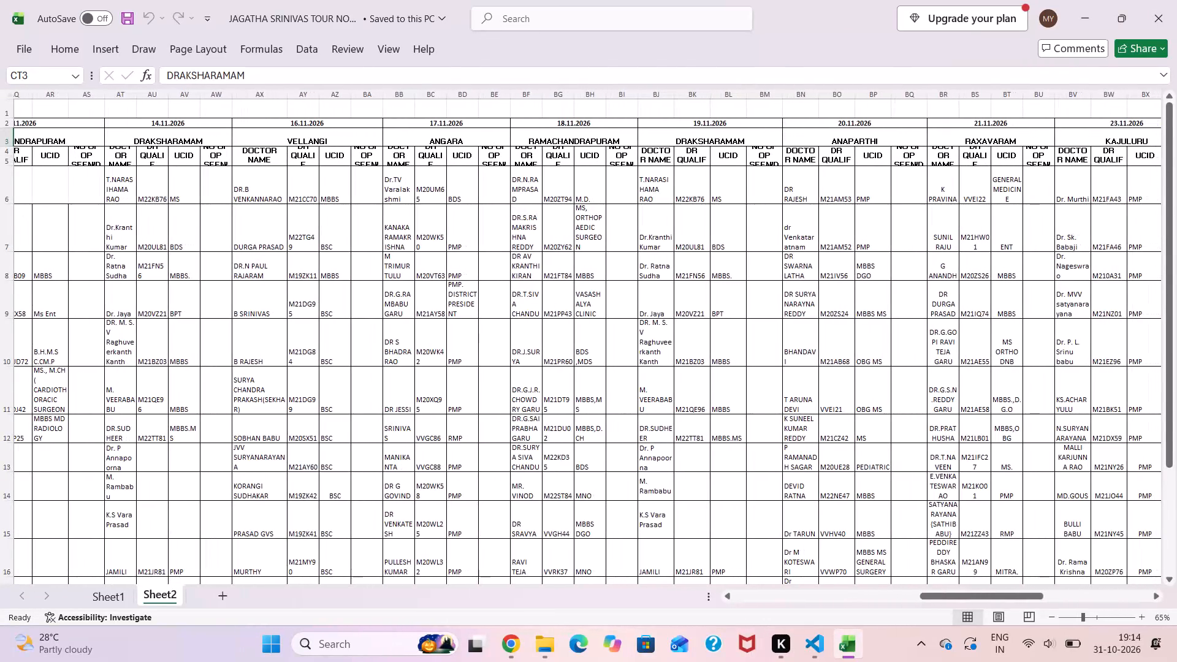
pyautogui.hscroll(-3, 386, 256)
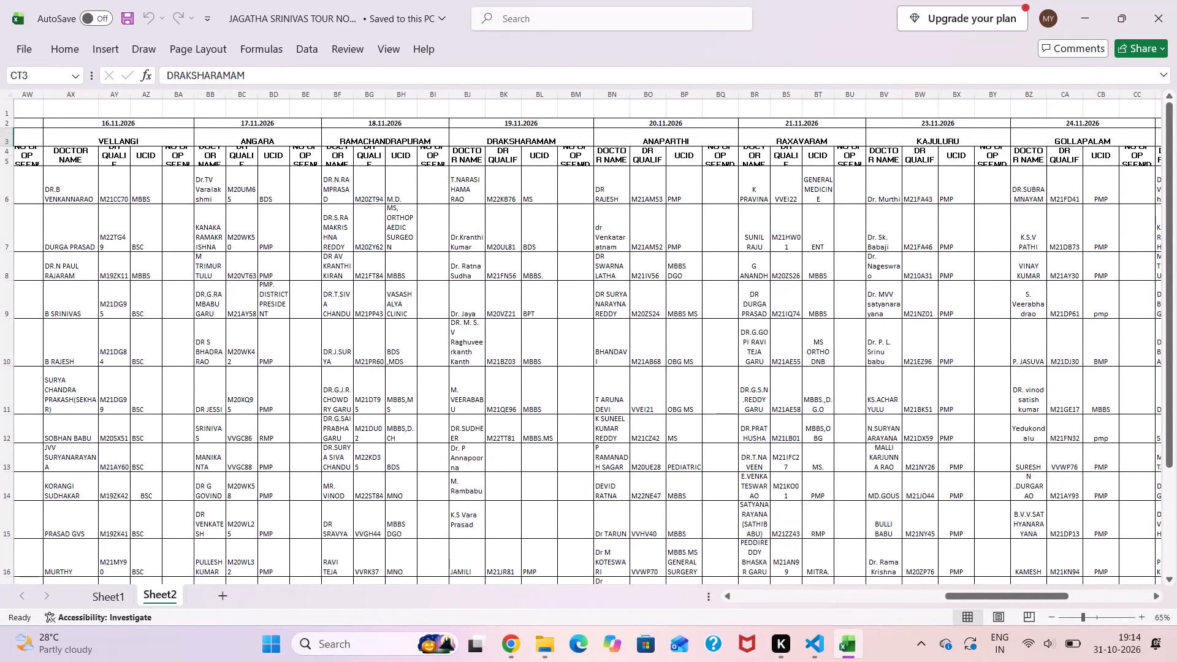
pyautogui.hscroll(-4, 581, 160)
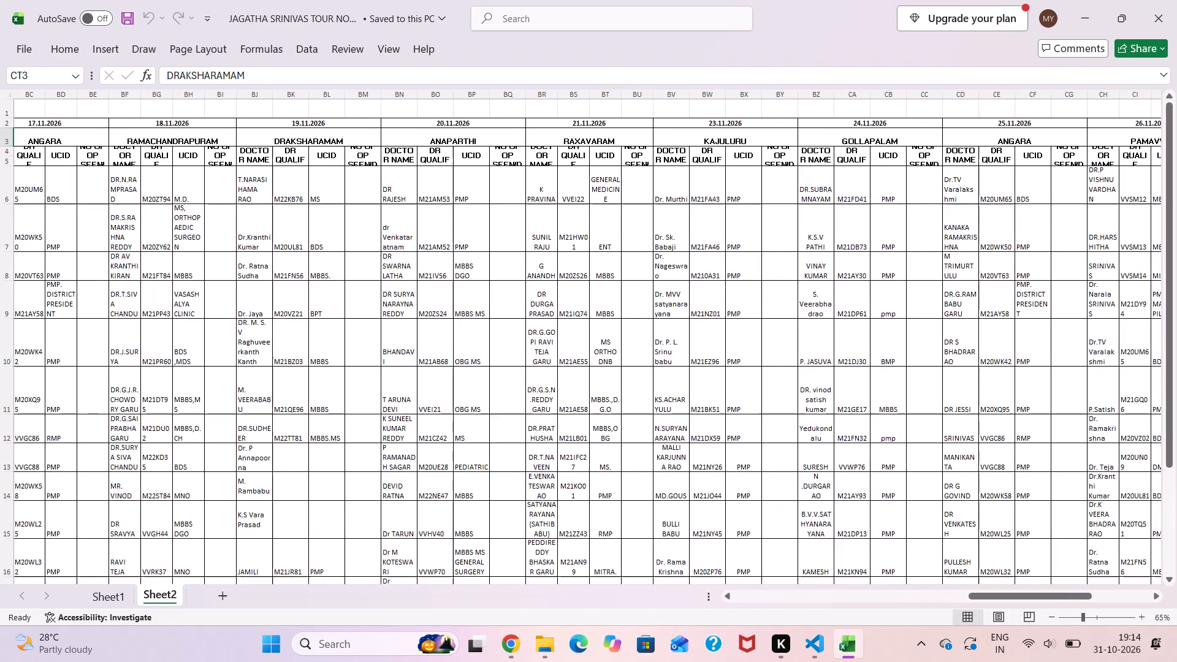
pyautogui.hscroll(-7, 581, 160)
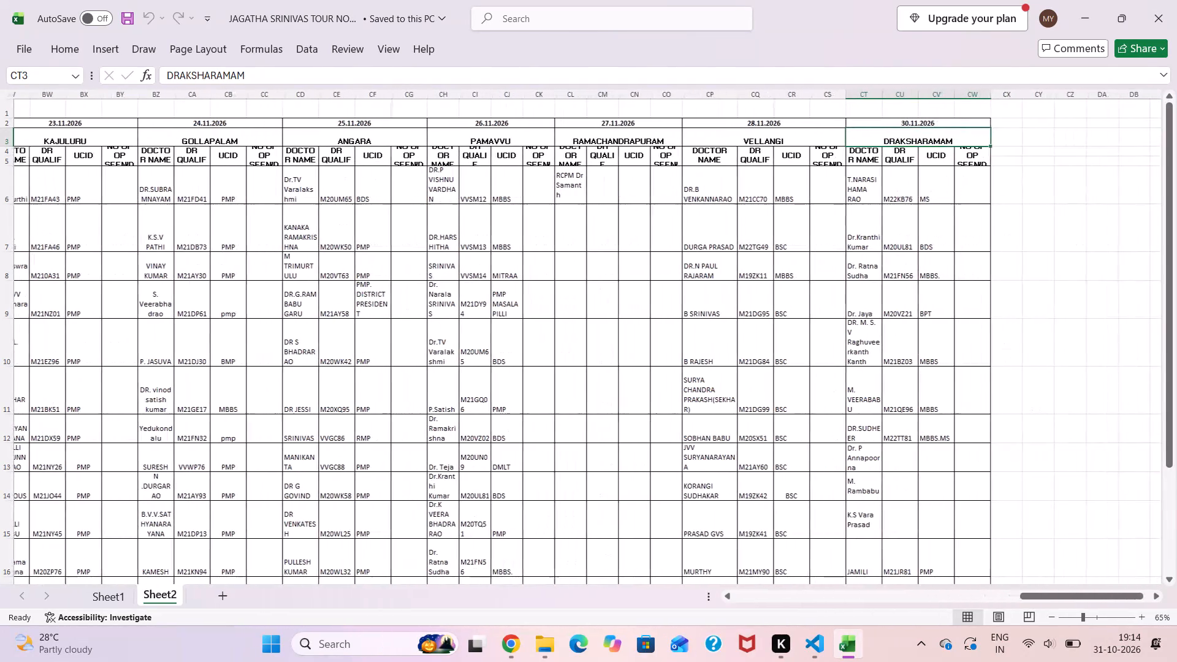
pyautogui.hscroll(-2, 581, 160)
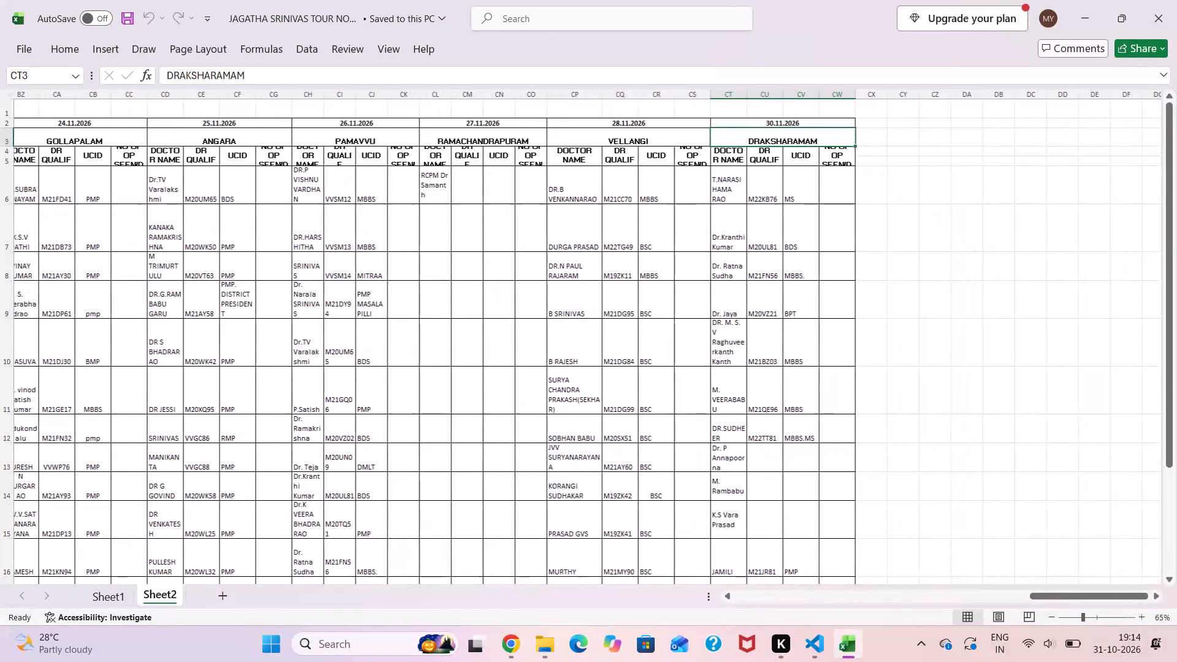
pyautogui.hscroll(-1, 581, 160)
pyautogui.hscroll(3, 581, 160)
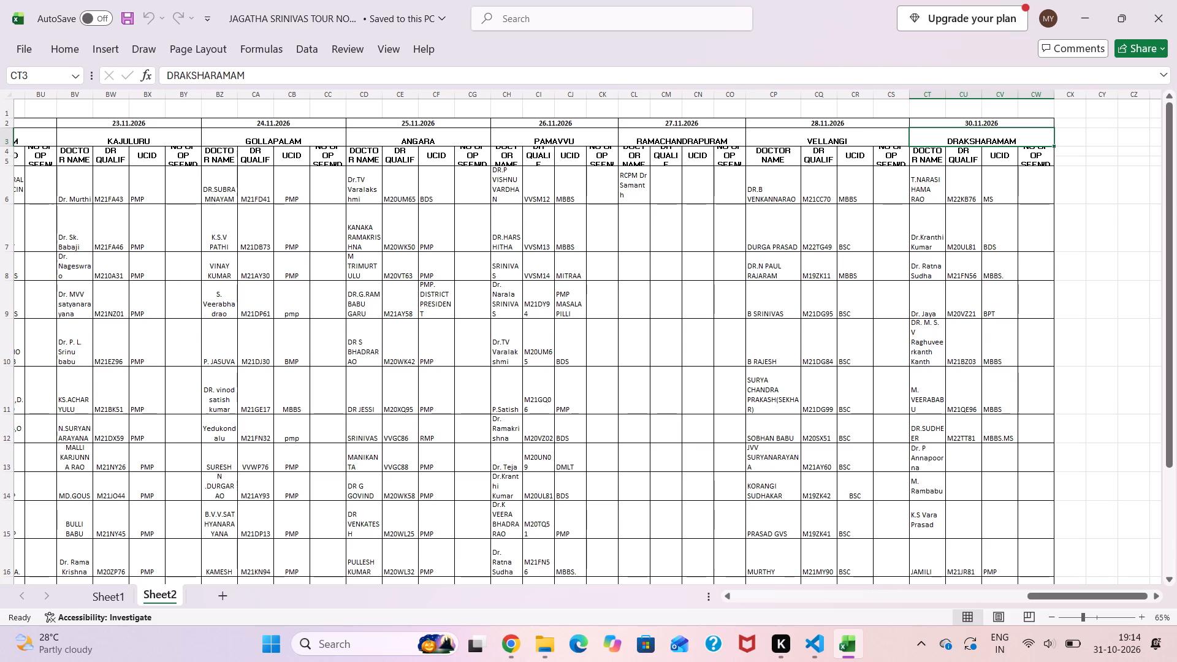
pyautogui.hscroll(2, 503, 170)
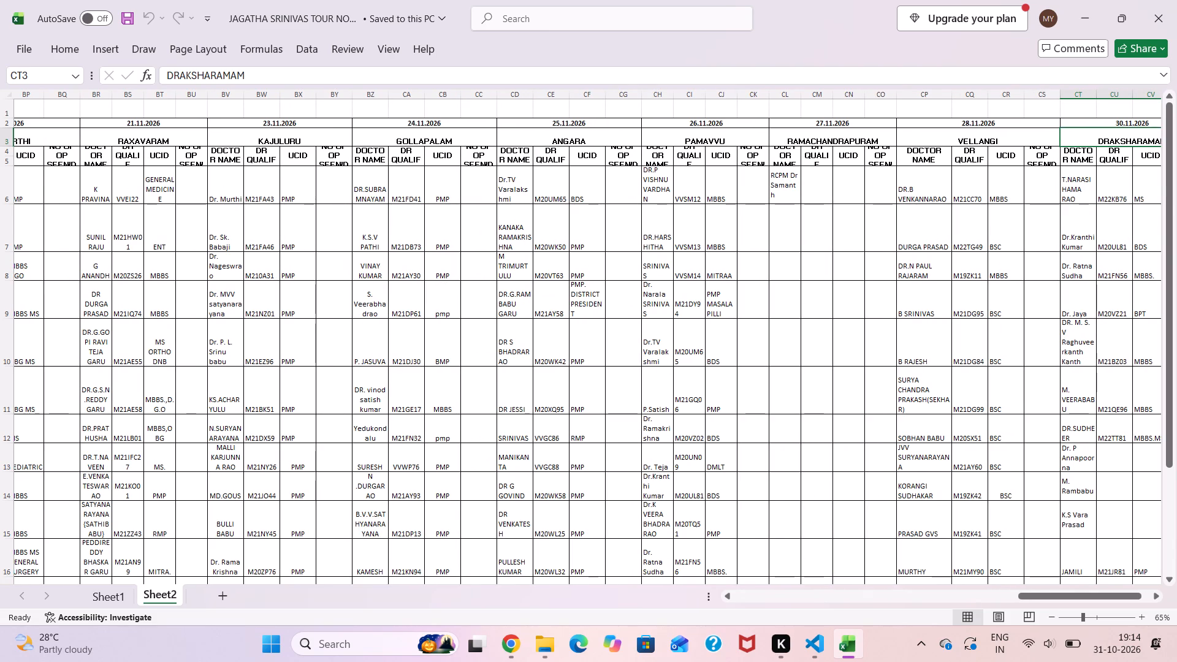
# Correct the spelling of the work area under 12.11.2026 on Sheet2 to PAMMARRU.
pyautogui.doubleClick(709, 140)
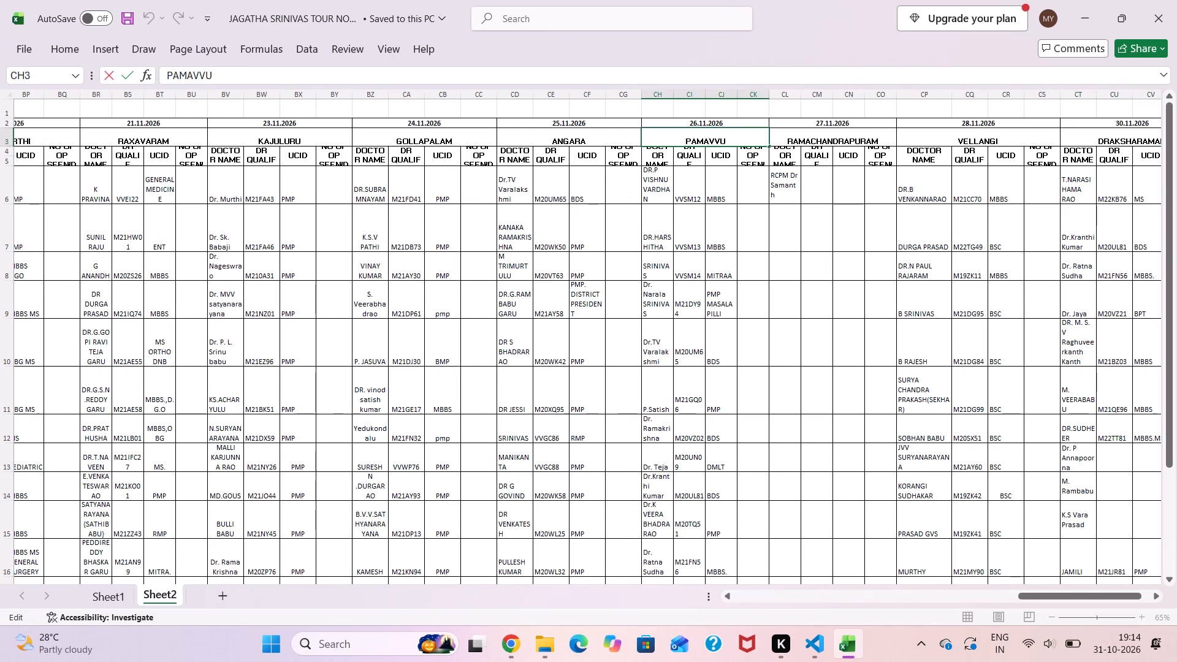
pyautogui.hscroll(7, 563, 162)
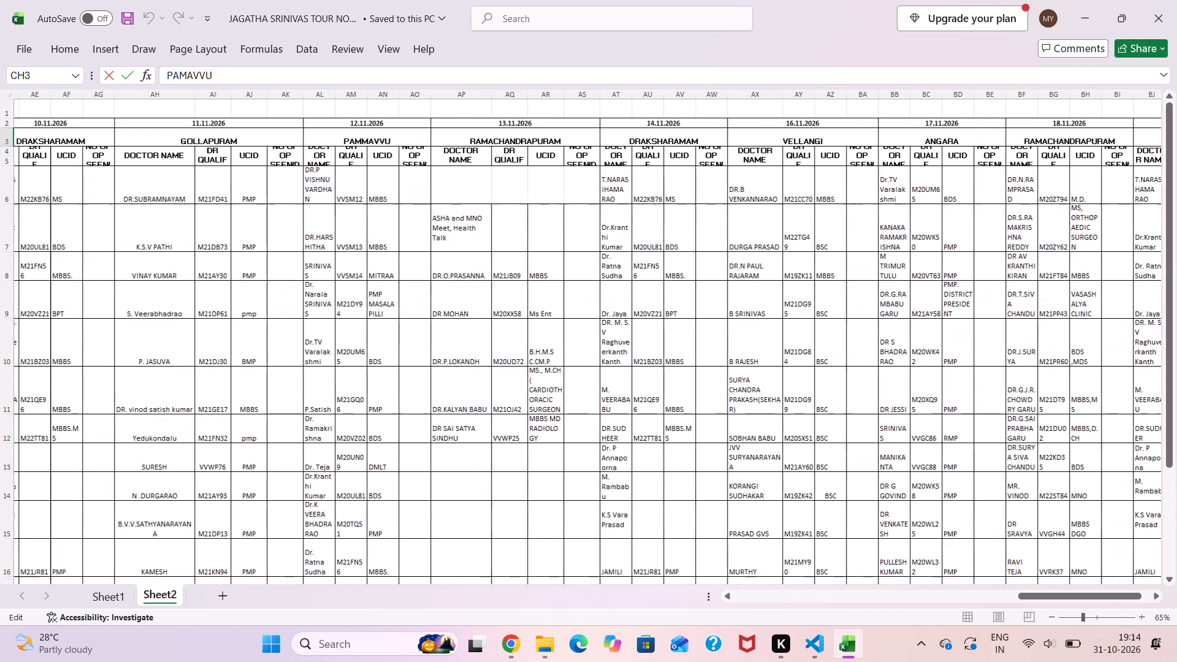
pyautogui.hscroll(5, 423, 142)
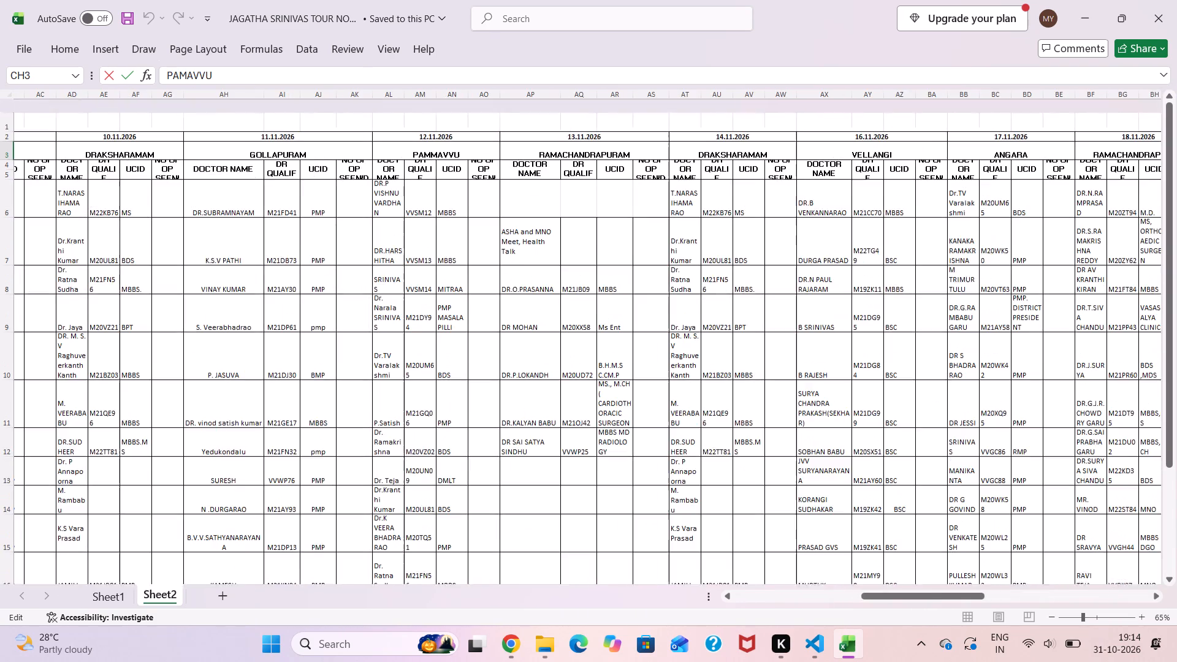
pyautogui.hscroll(9, 423, 142)
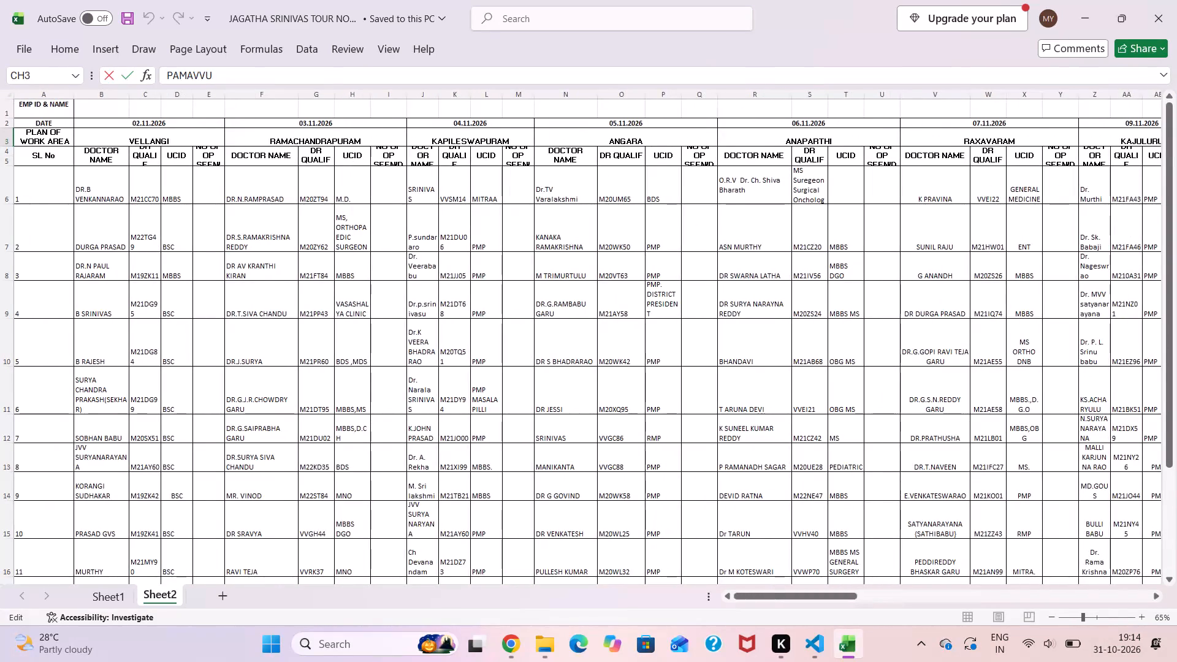
pyautogui.hscroll(-6, 302, 151)
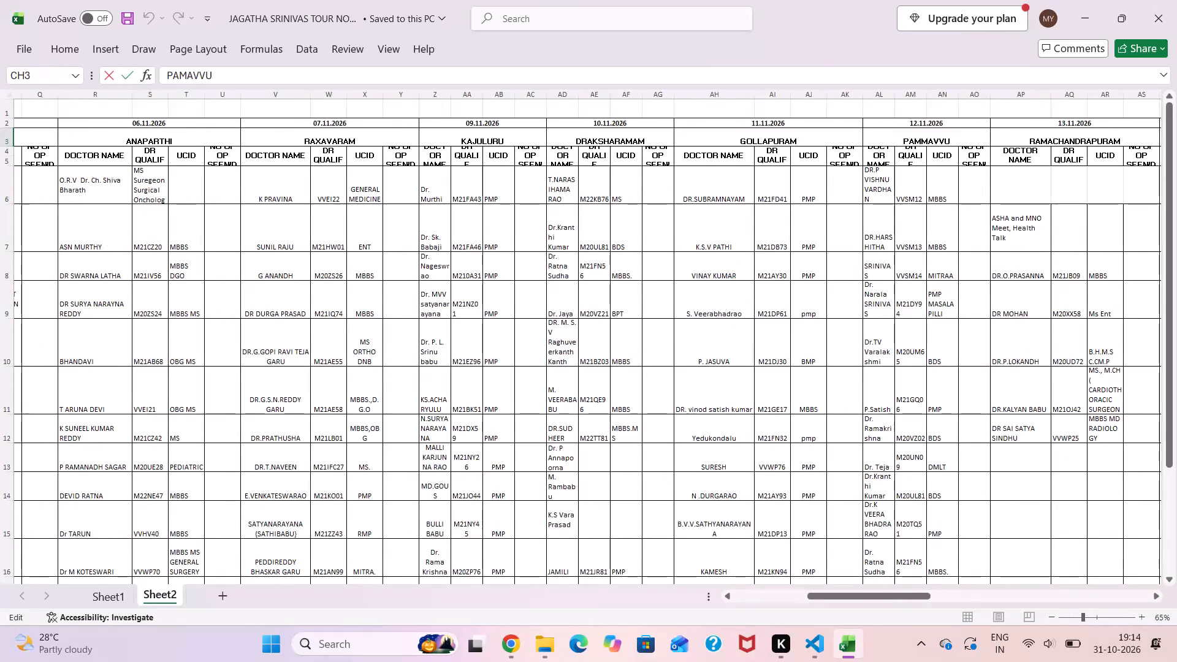
pyautogui.hscroll(-2, 302, 151)
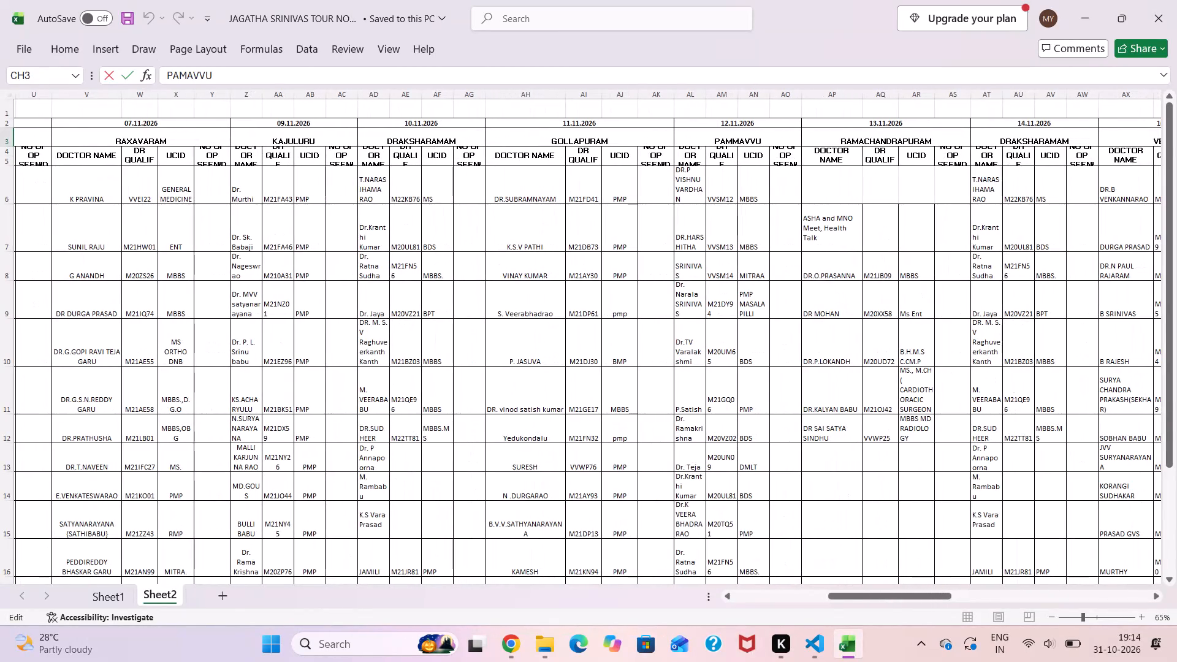
pyautogui.hscroll(-2, 302, 151)
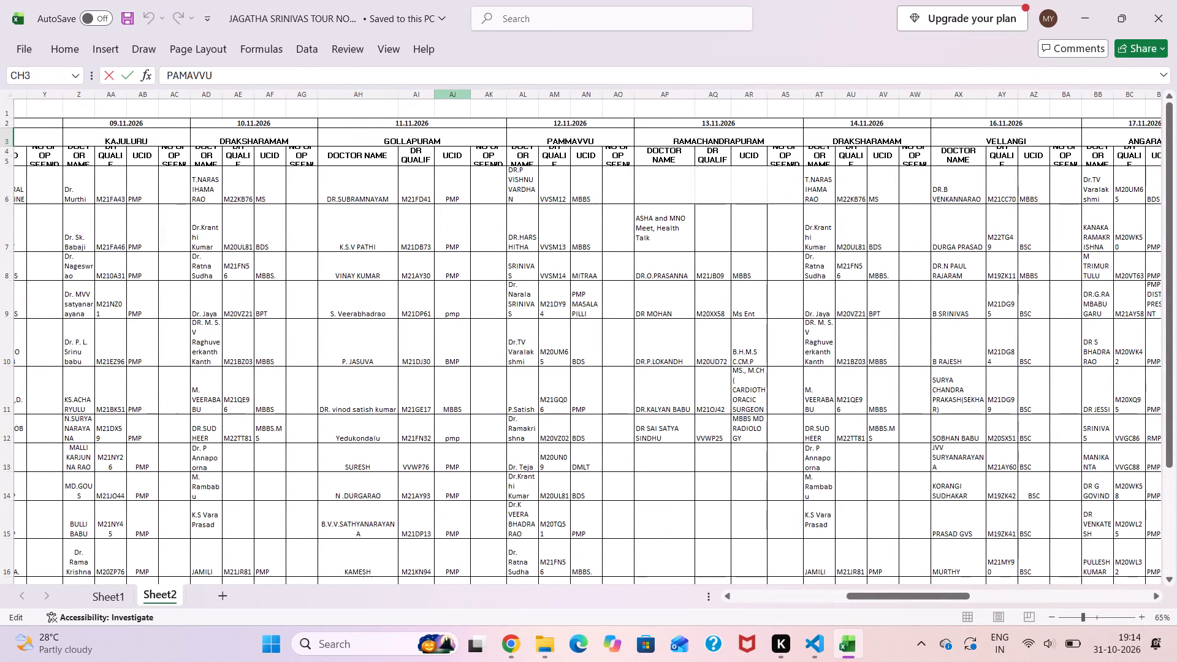
pyautogui.doubleClick(569, 142)
pyautogui.press('Right')
pyautogui.press('Right')
pyautogui.press('Right')
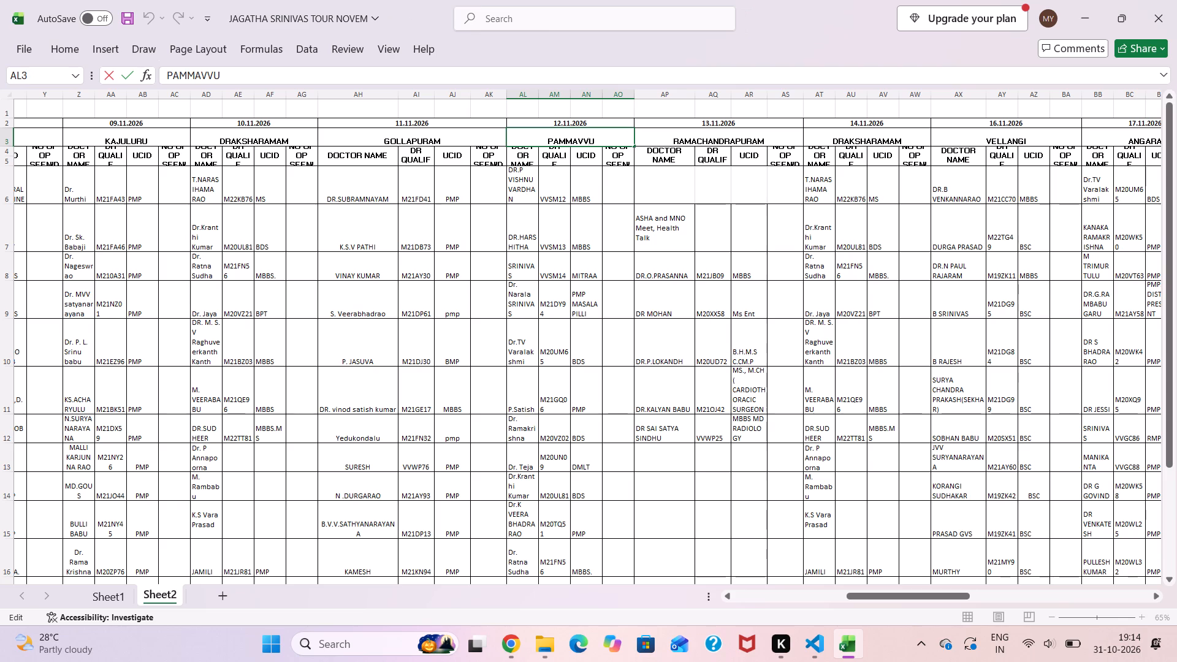
pyautogui.press('Right')
pyautogui.press('Left')
pyautogui.press('BackSpace')
pyautogui.press('BackSpace')
pyautogui.write('RR')
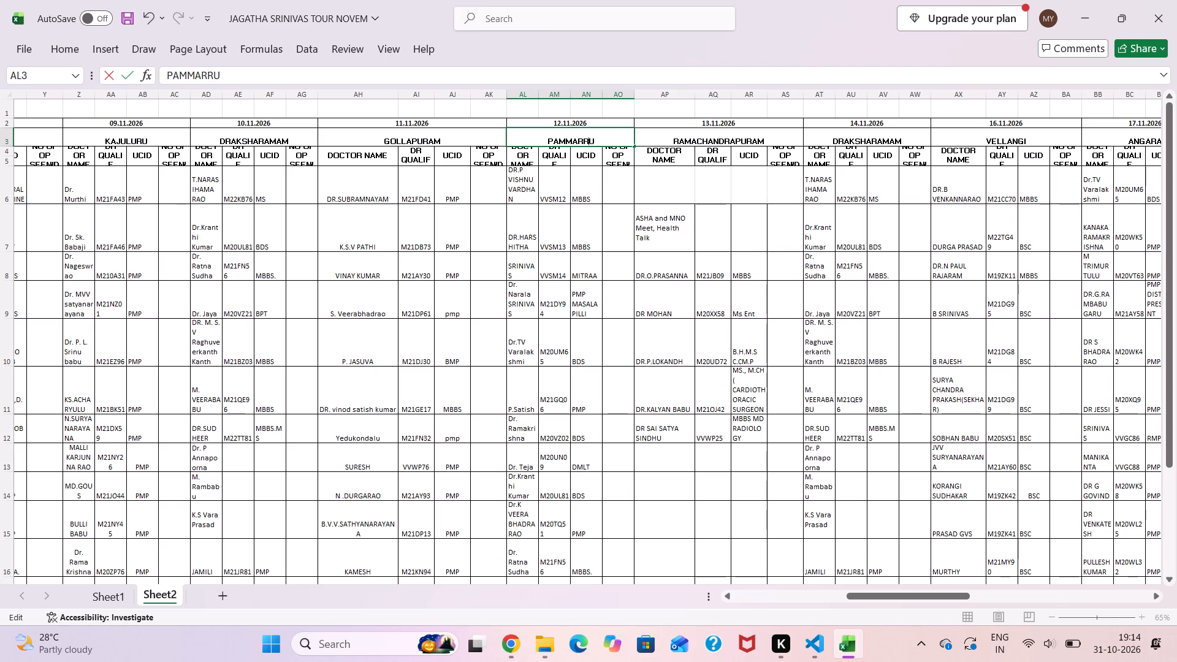
# Search Sheet2 for PA and correct the spelling of the work area under 26.11.2026 to PAMARRU.
pyautogui.hotkey('ctrl', 'f')
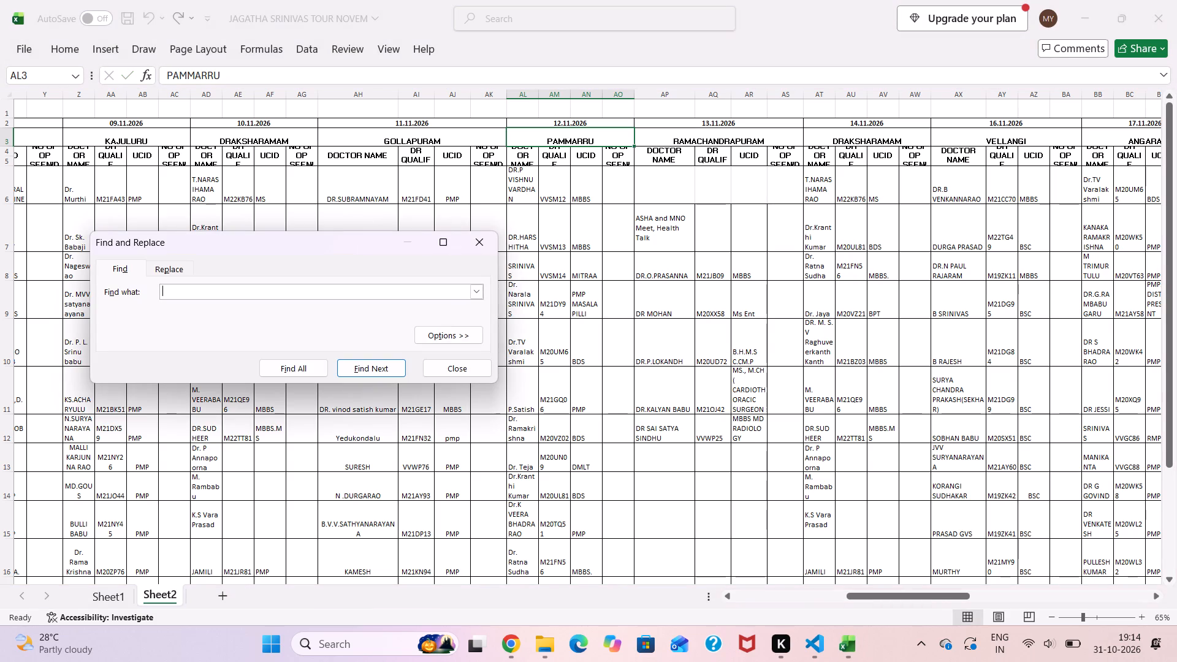
pyautogui.write('PA')
pyautogui.press('Return')
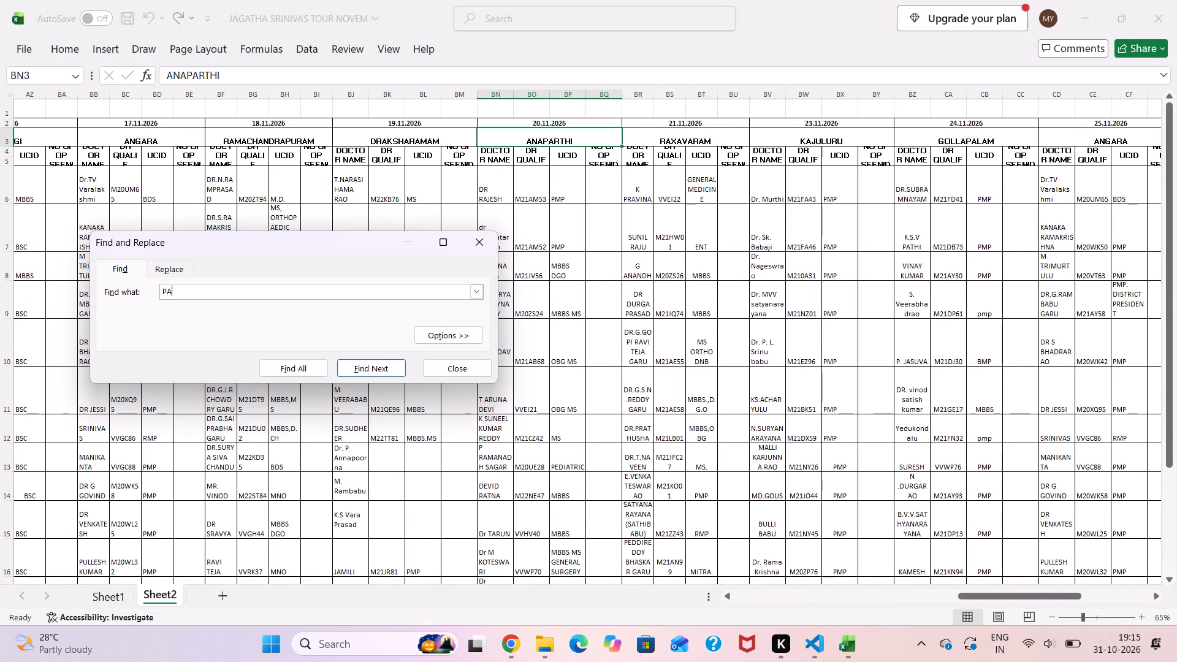
pyautogui.press('Return')
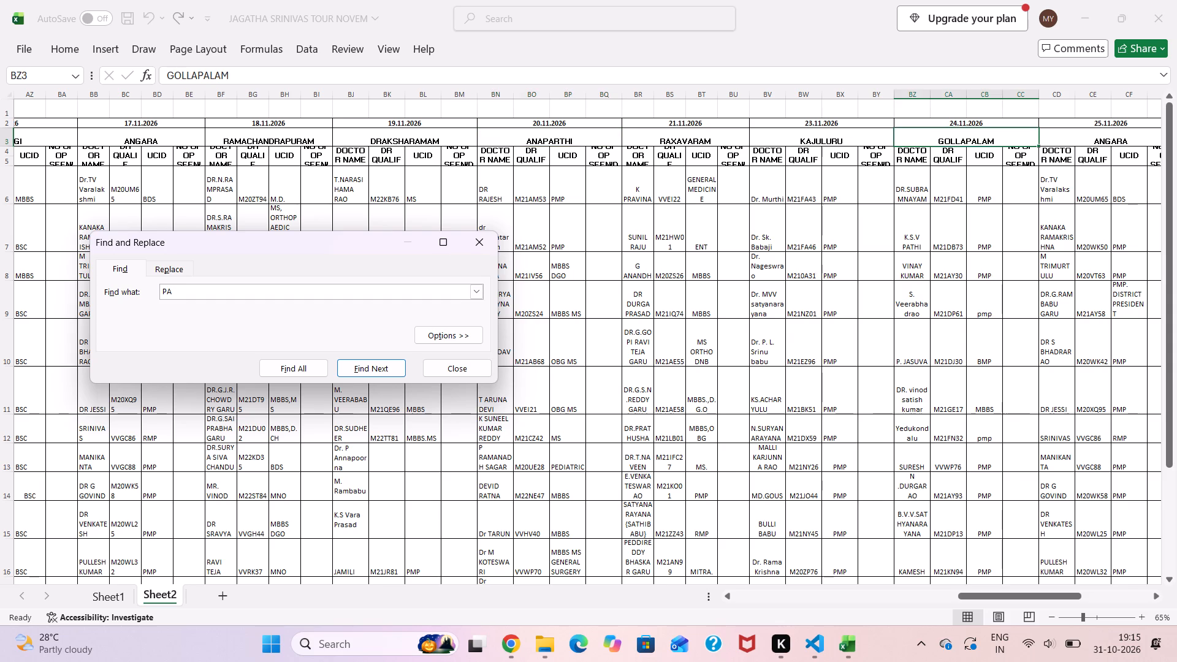
pyautogui.click(379, 363)
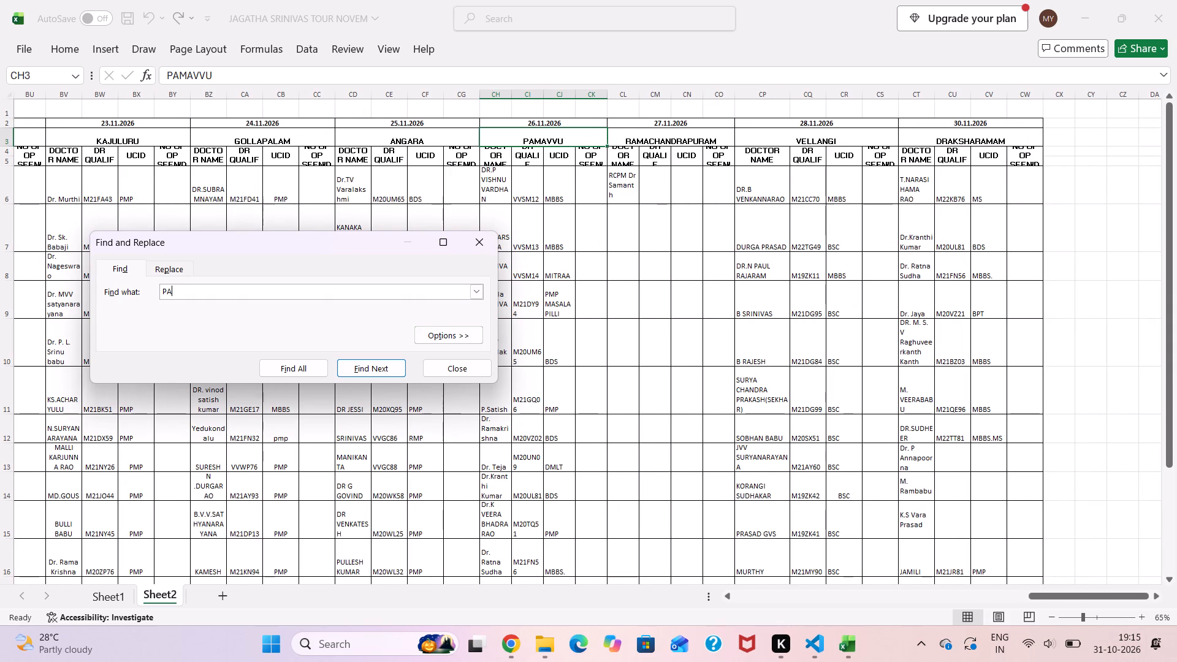
pyautogui.doubleClick(560, 143)
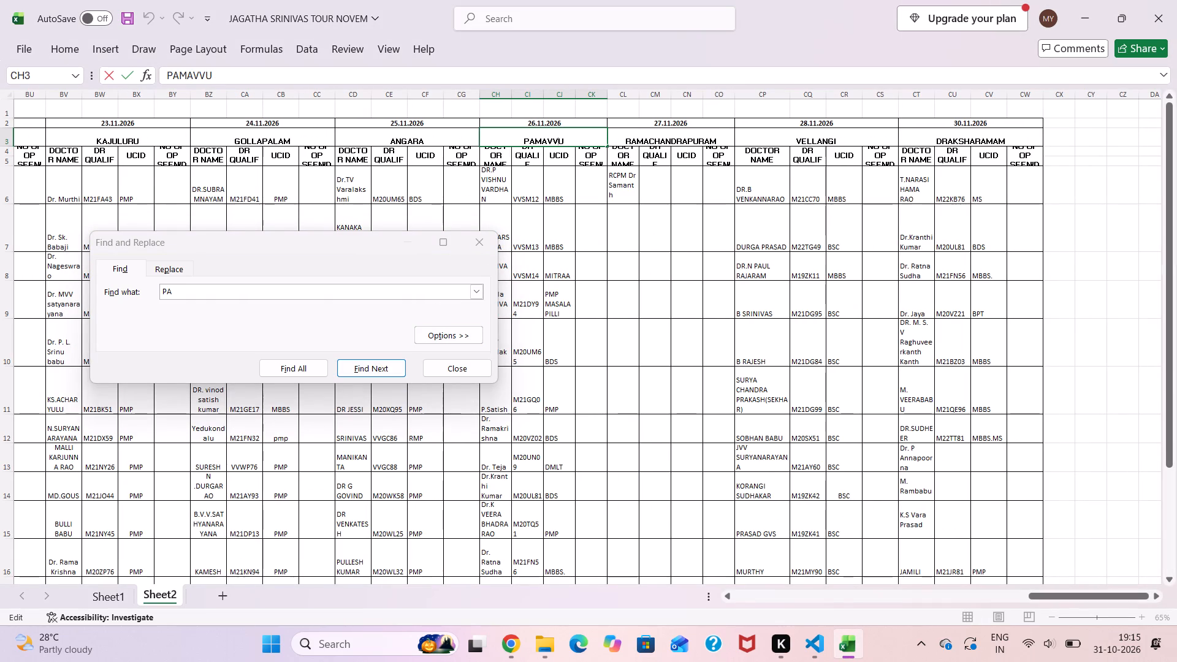
pyautogui.press('BackSpace')
pyautogui.press('BackSpace')
pyautogui.write('RR')
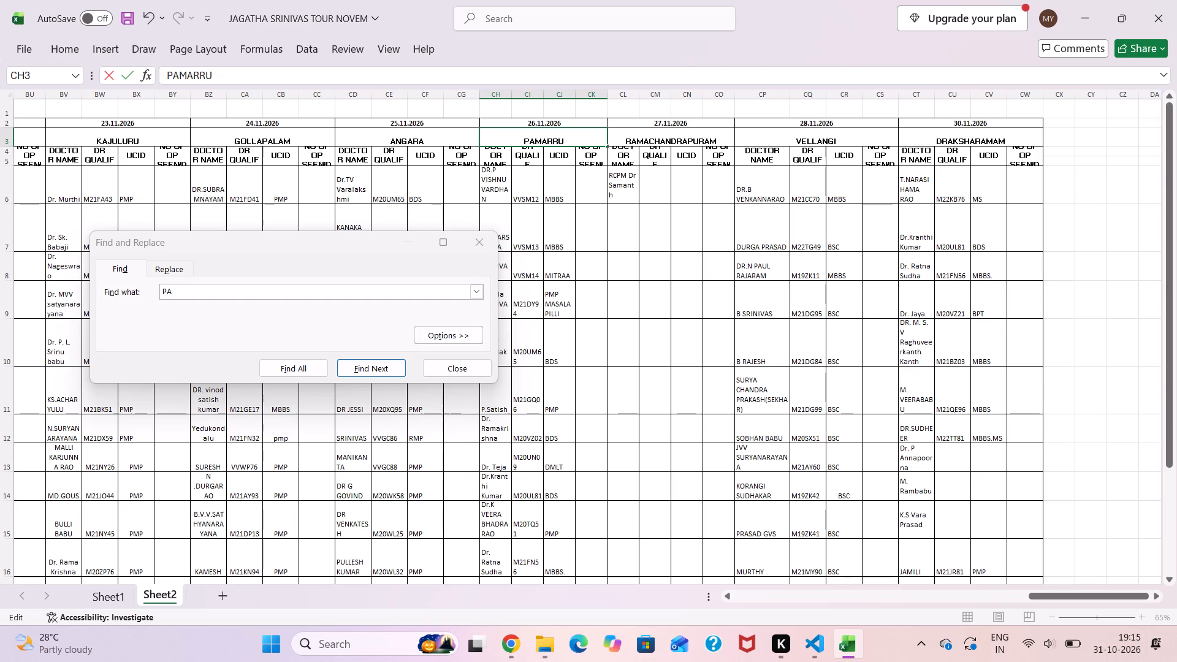
pyautogui.click(537, 138)
# List all Sheet2 cells containing PA and go through the matches to check the work area spellings.
pyautogui.click(320, 362)
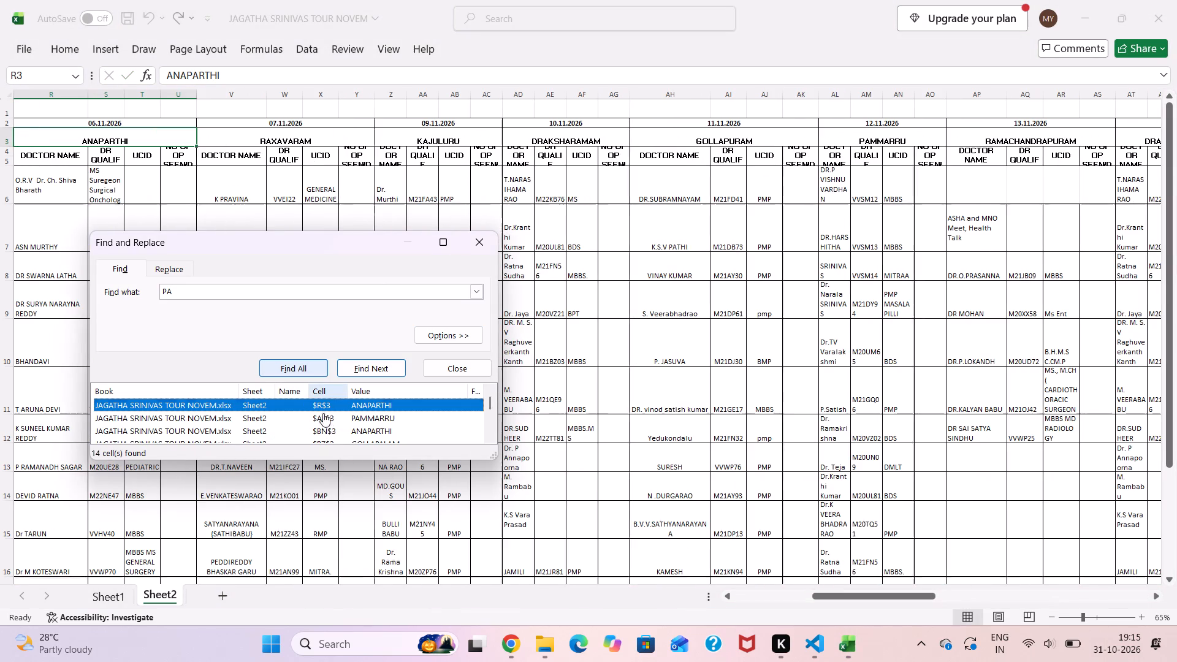
pyautogui.click(321, 423)
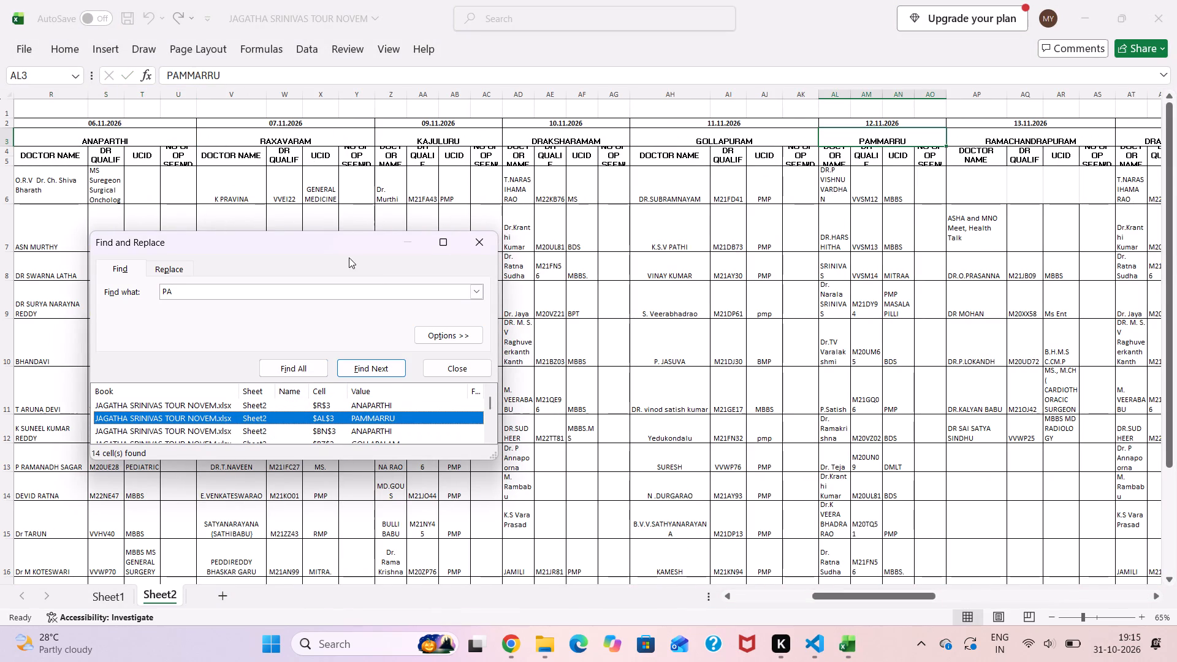
pyautogui.click(233, 416)
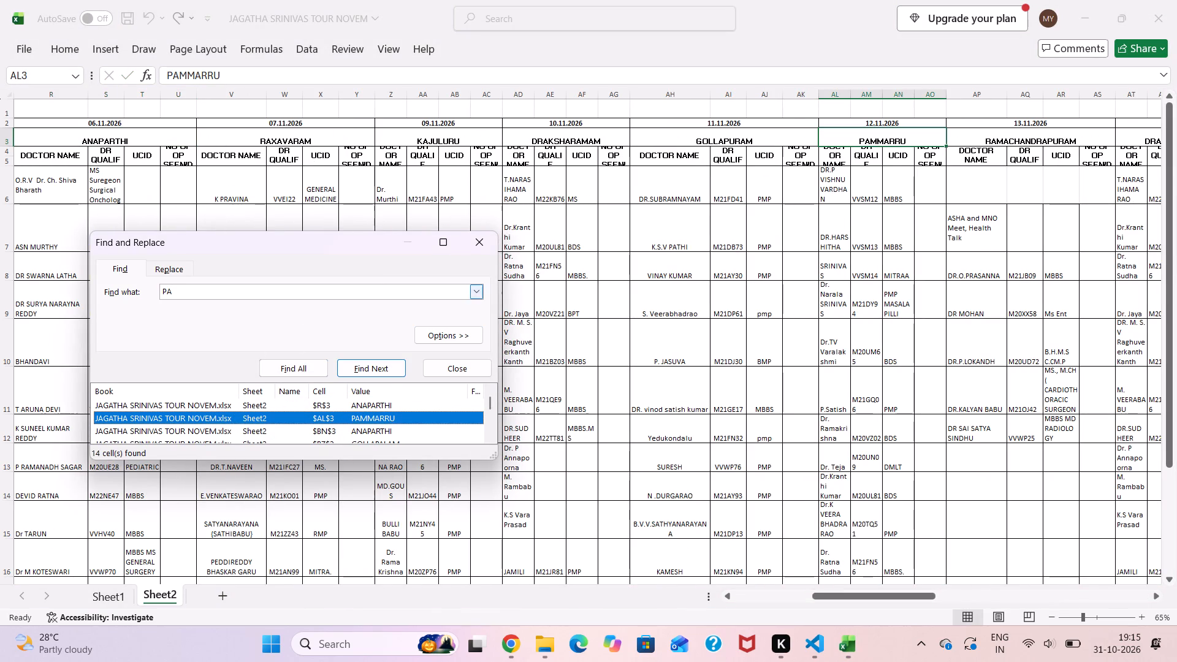
pyautogui.click(364, 367)
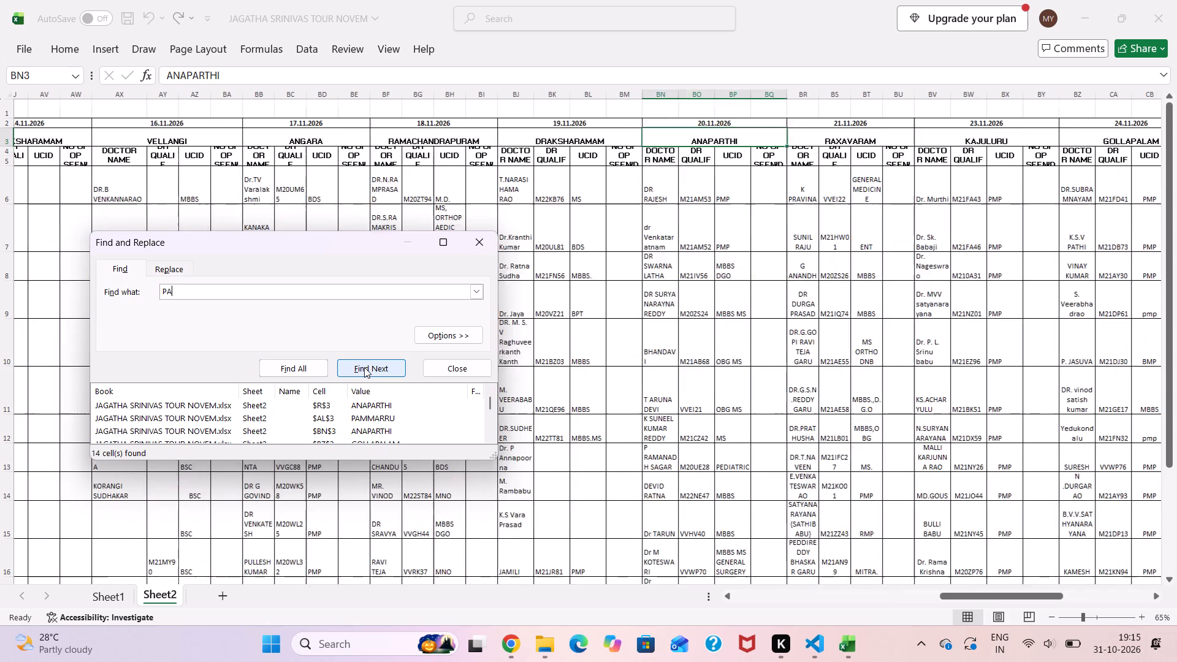
pyautogui.click(364, 367)
pyautogui.click(364, 367)
pyautogui.click(364, 367)
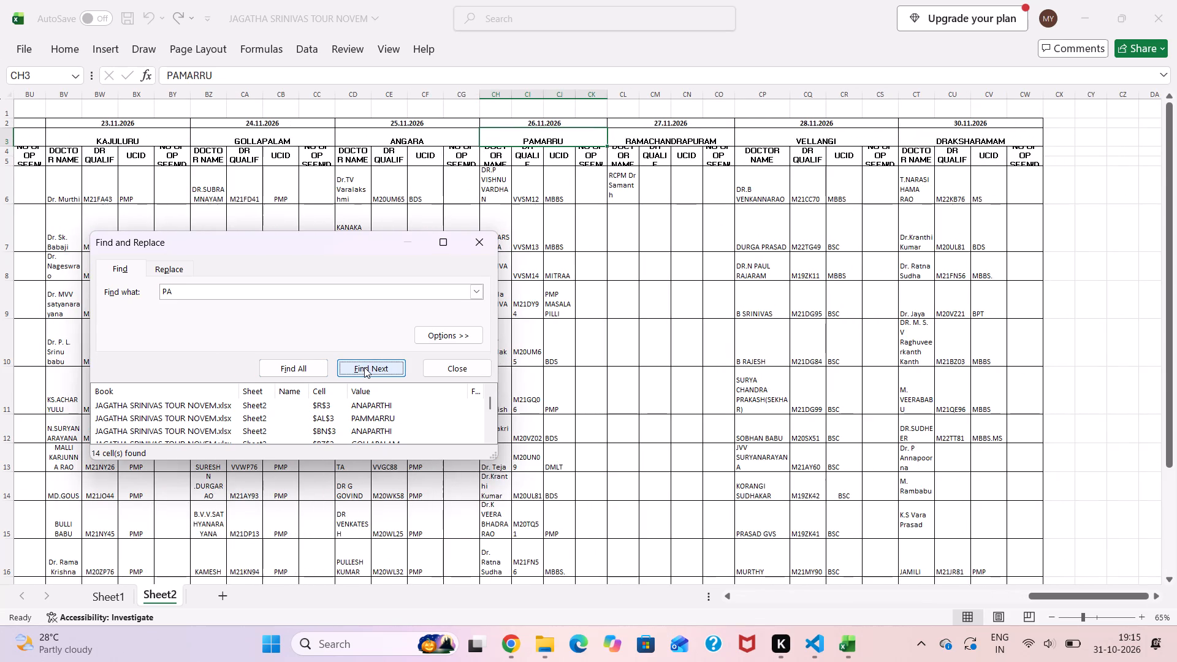
pyautogui.click(451, 365)
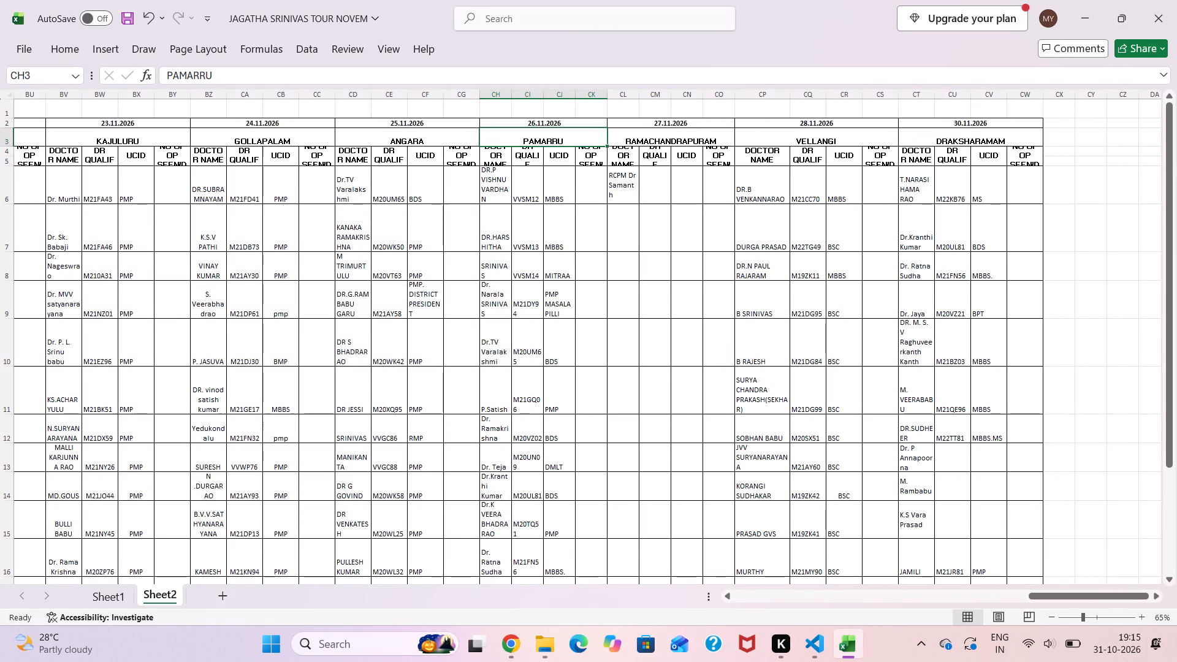
pyautogui.hotkey('ctrl', 'f')
pyautogui.press('Return')
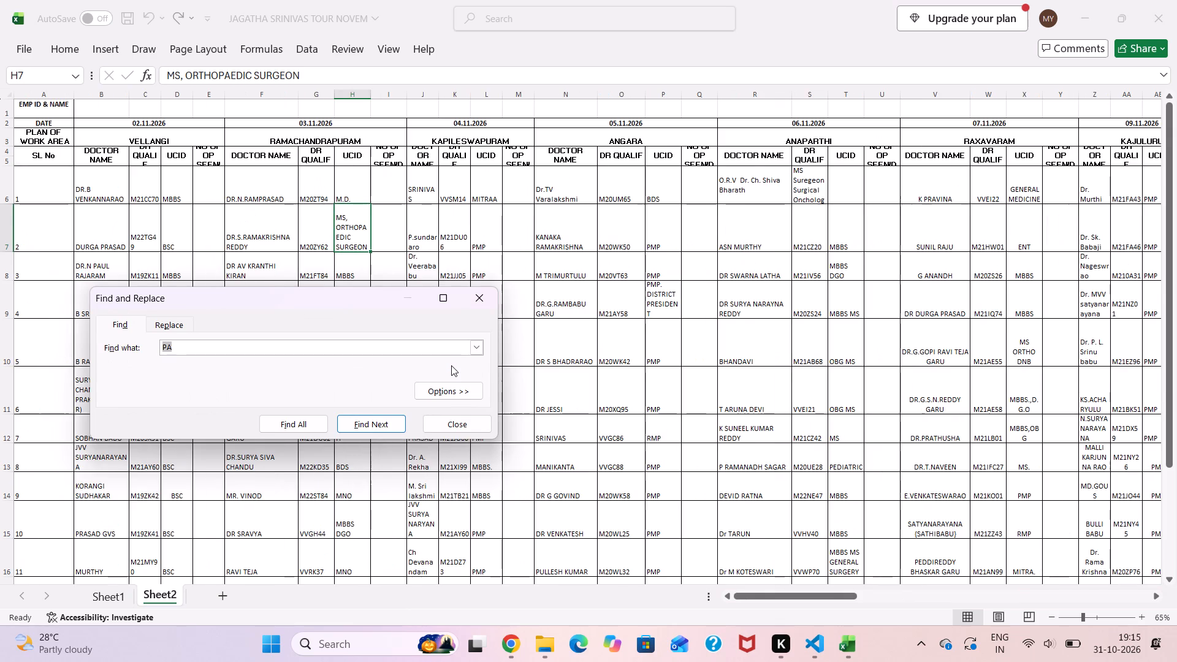
pyautogui.click(477, 299)
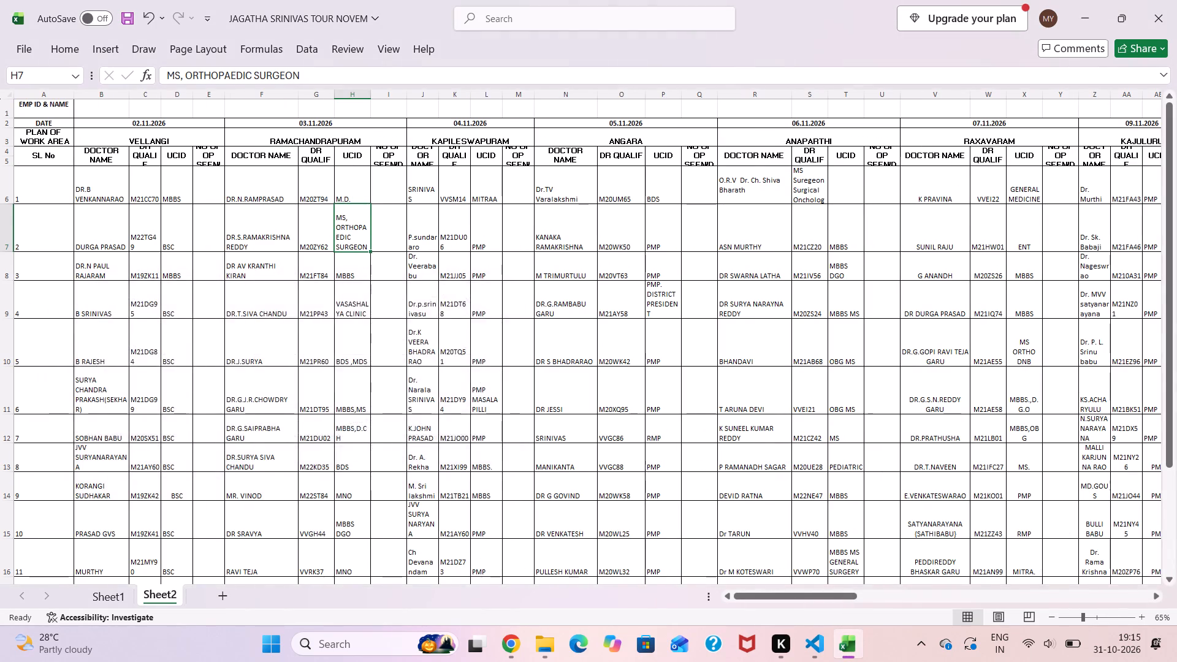
# Change the work area name under 12.11.2026 on Sheet2 to PAMARRU.
pyautogui.hscroll(20, 477, 299)
pyautogui.hscroll(15, 477, 299)
pyautogui.hscroll(11, 477, 299)
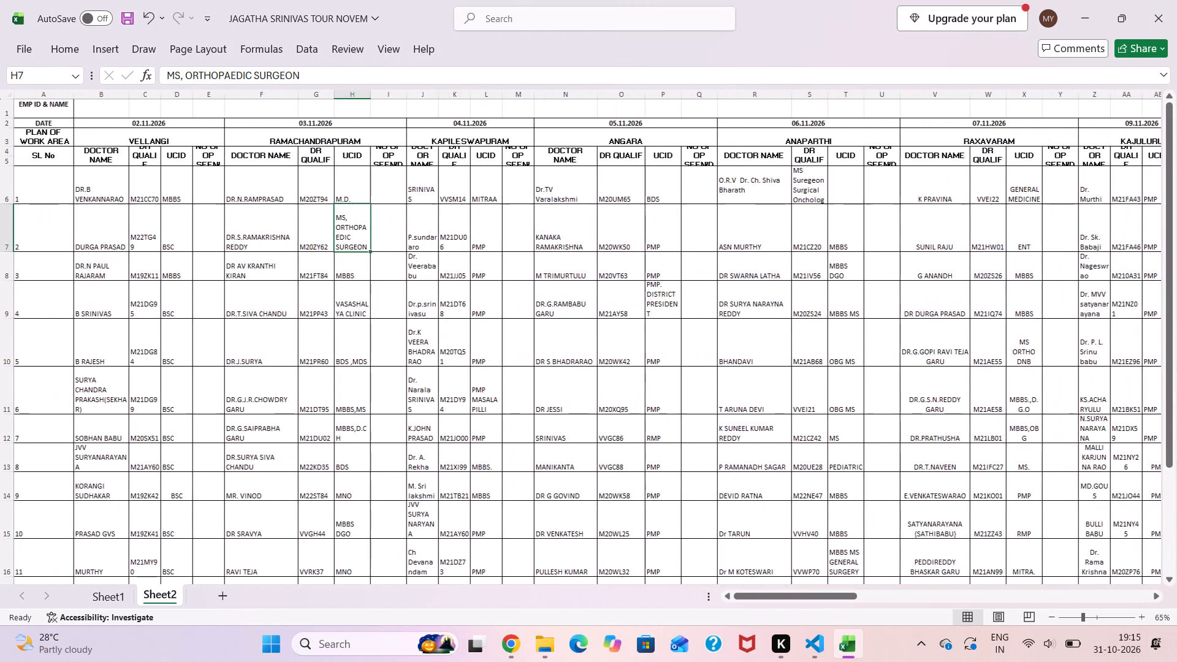
pyautogui.hscroll(-1, 436, 185)
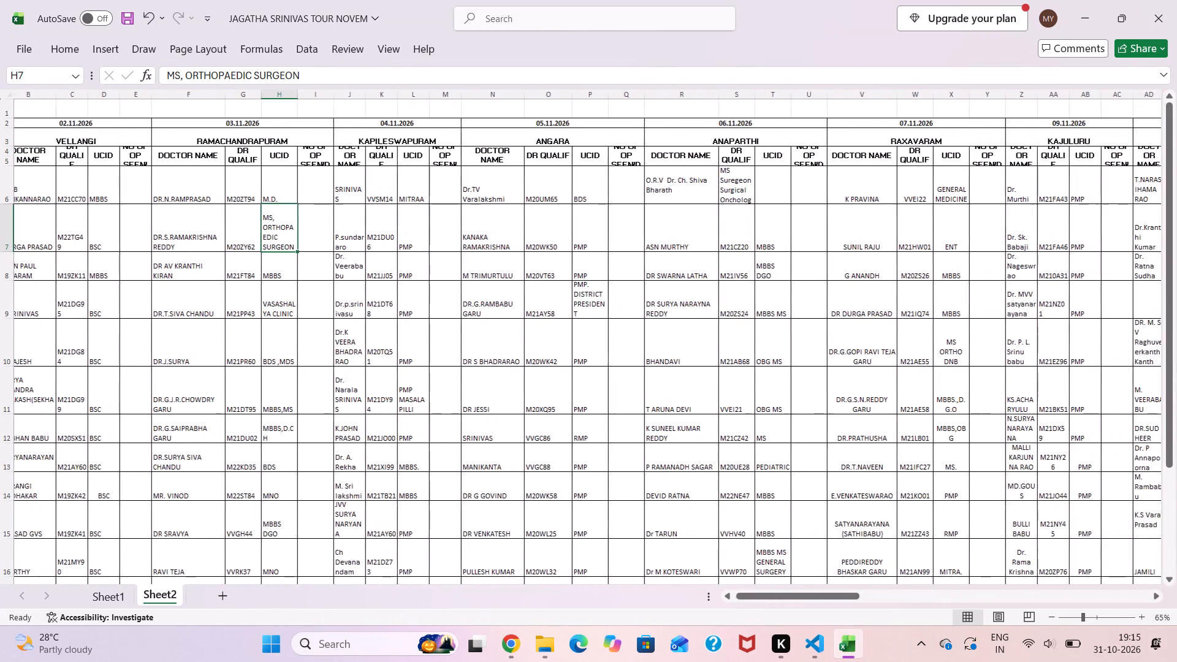
pyautogui.hscroll(-3, 436, 185)
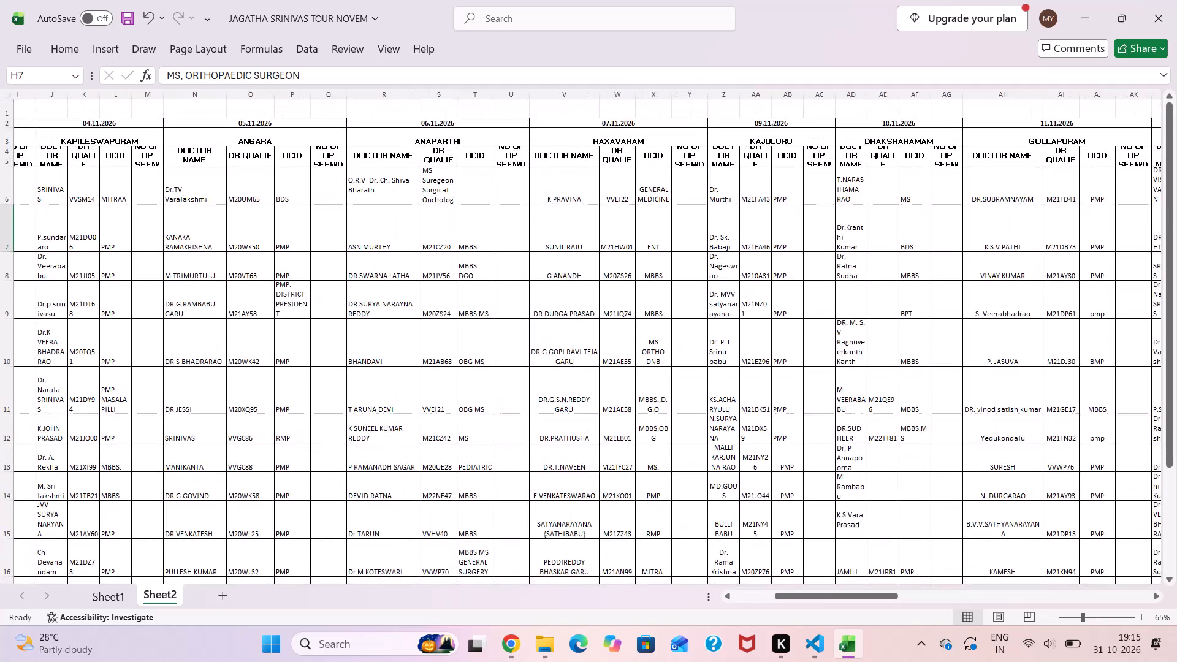
pyautogui.hscroll(-4, 436, 185)
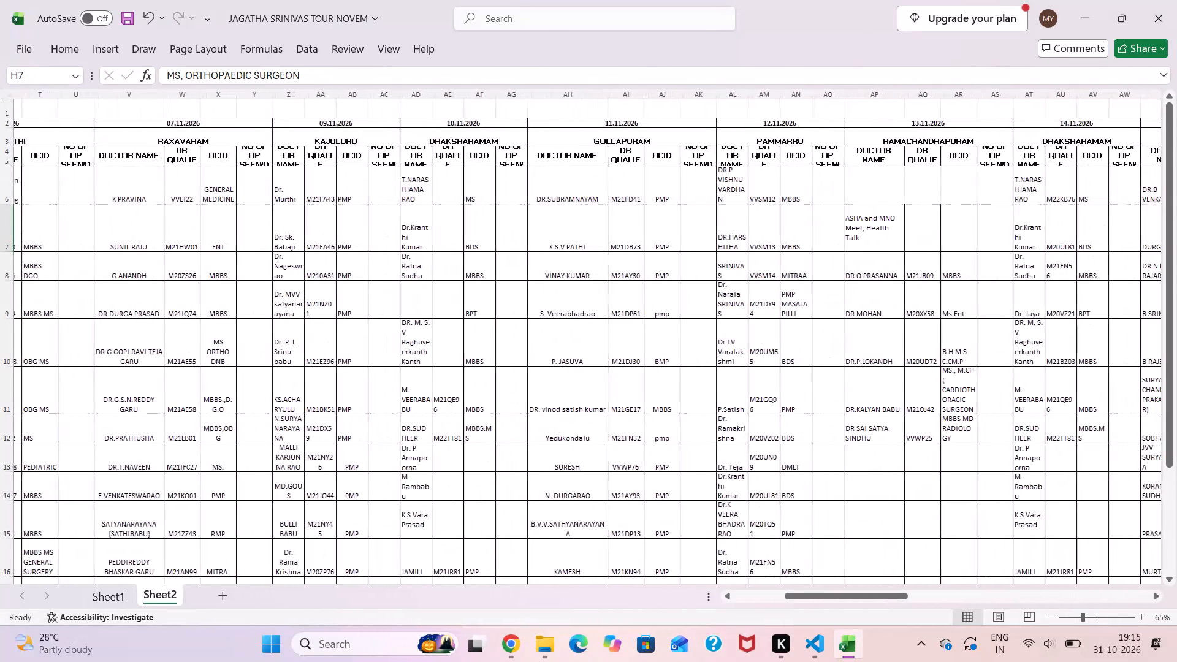
pyautogui.click(777, 143)
pyautogui.doubleClick(777, 143)
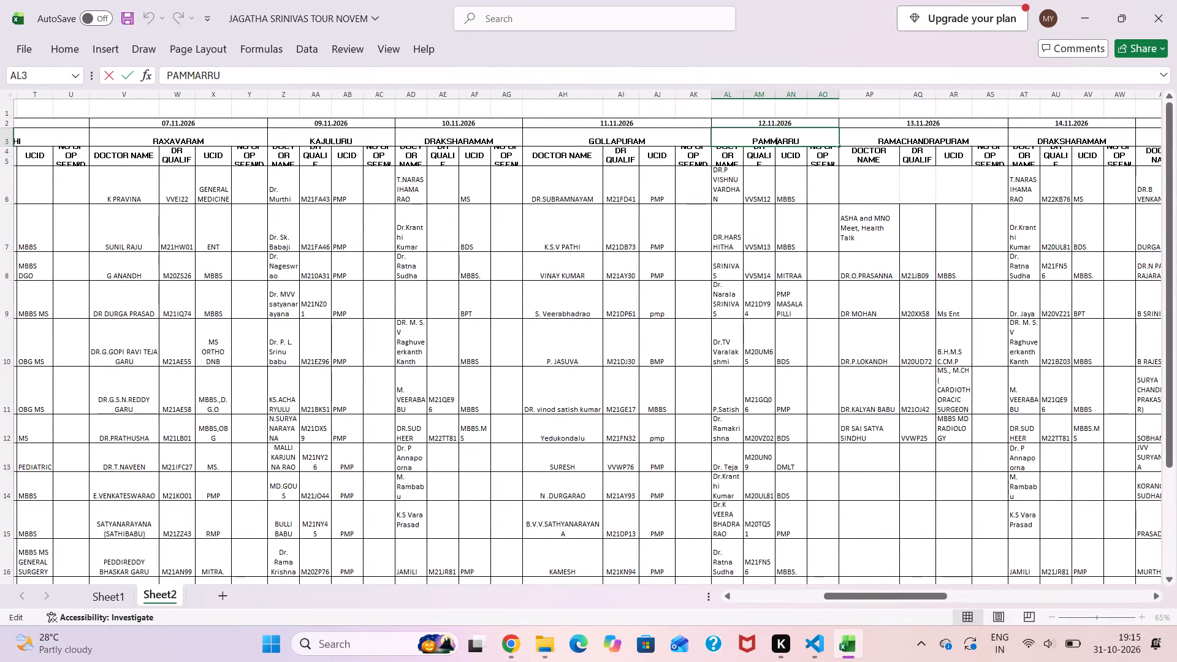
pyautogui.press('BackSpace')
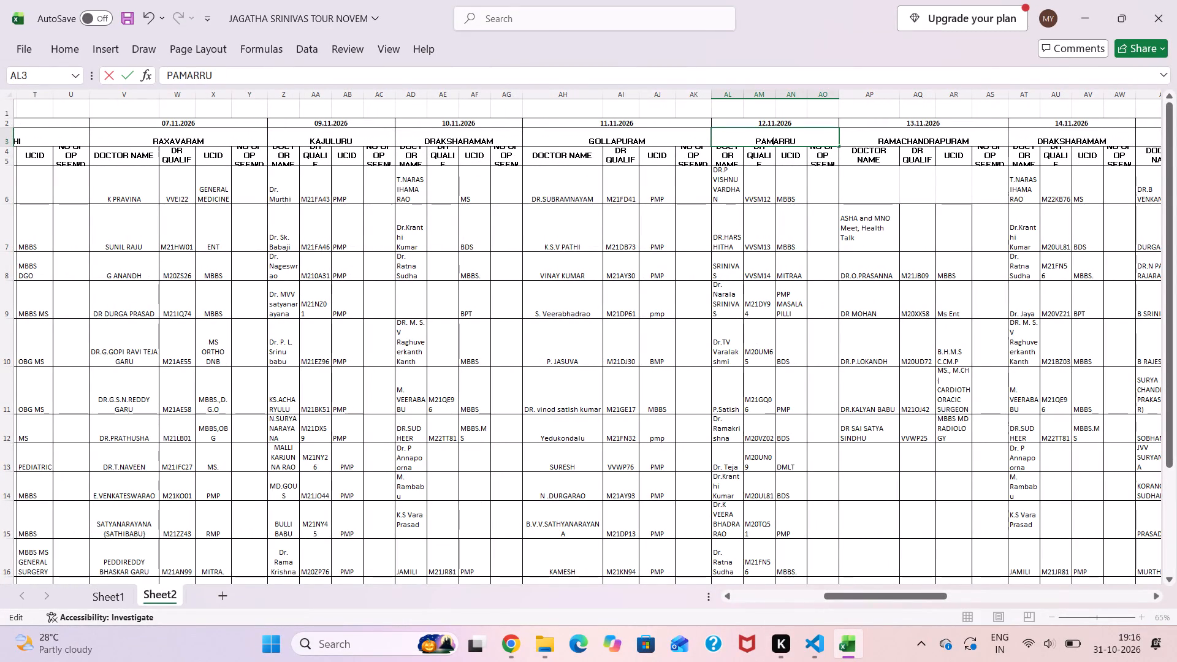
# Examine the remaining work area names on Sheet2 from 12.11.2026 through 30.11.2026 for misspellings.
pyautogui.hscroll(-5, 857, 197)
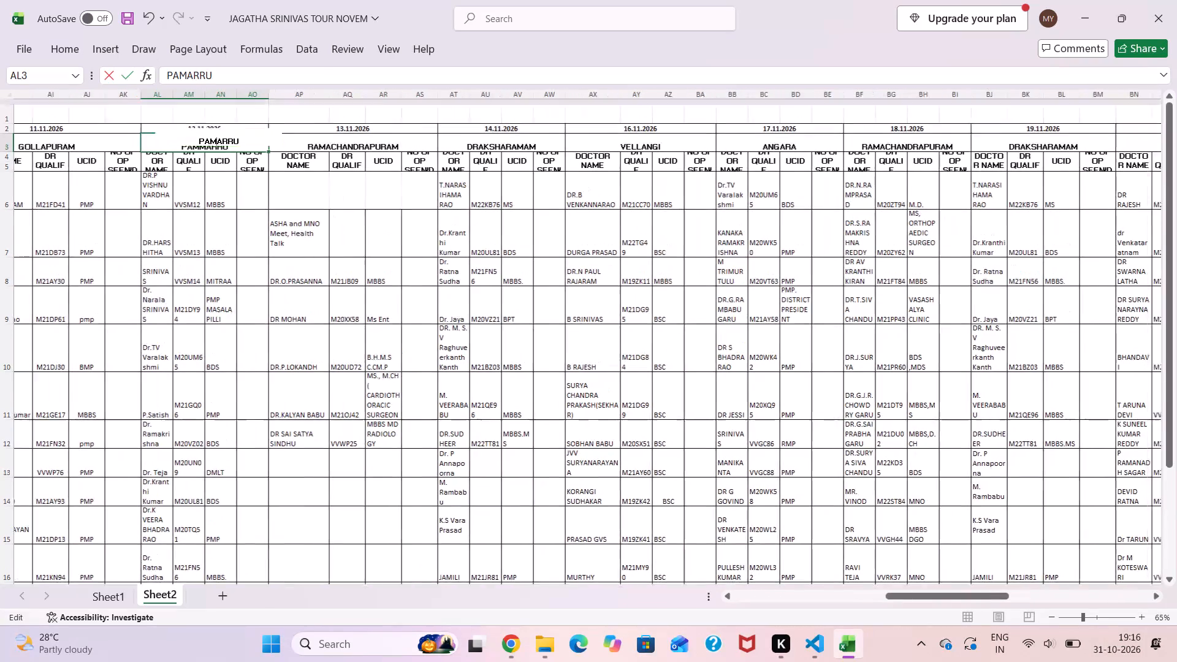
pyautogui.hscroll(-5, 857, 197)
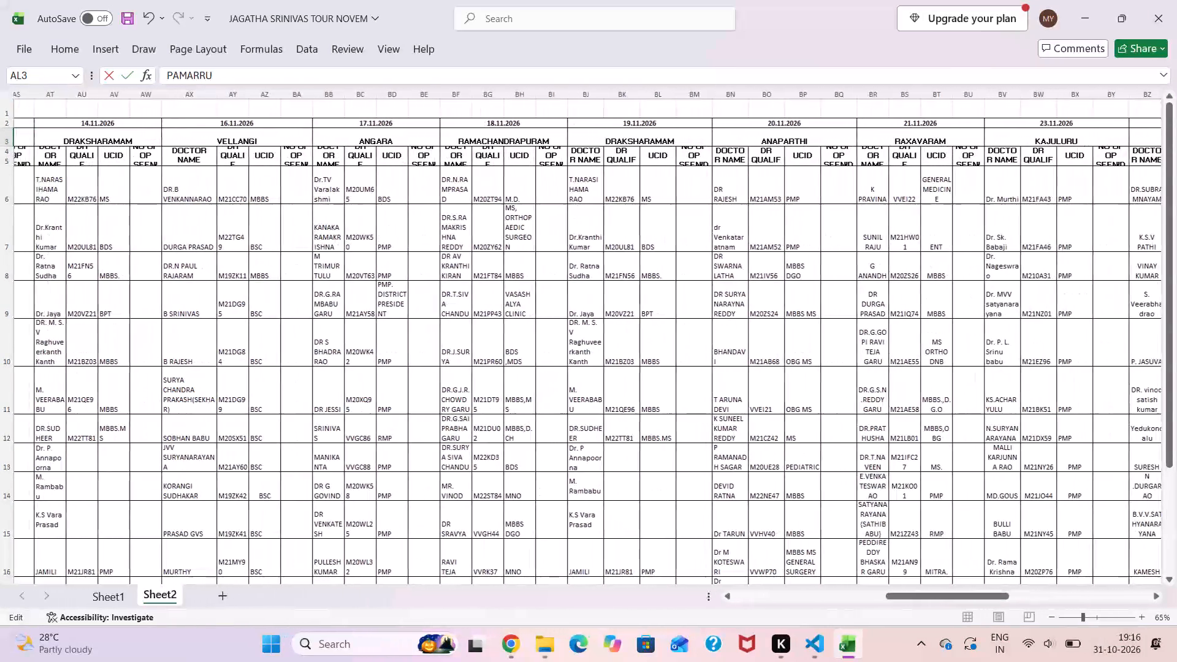
pyautogui.hscroll(-4, 857, 197)
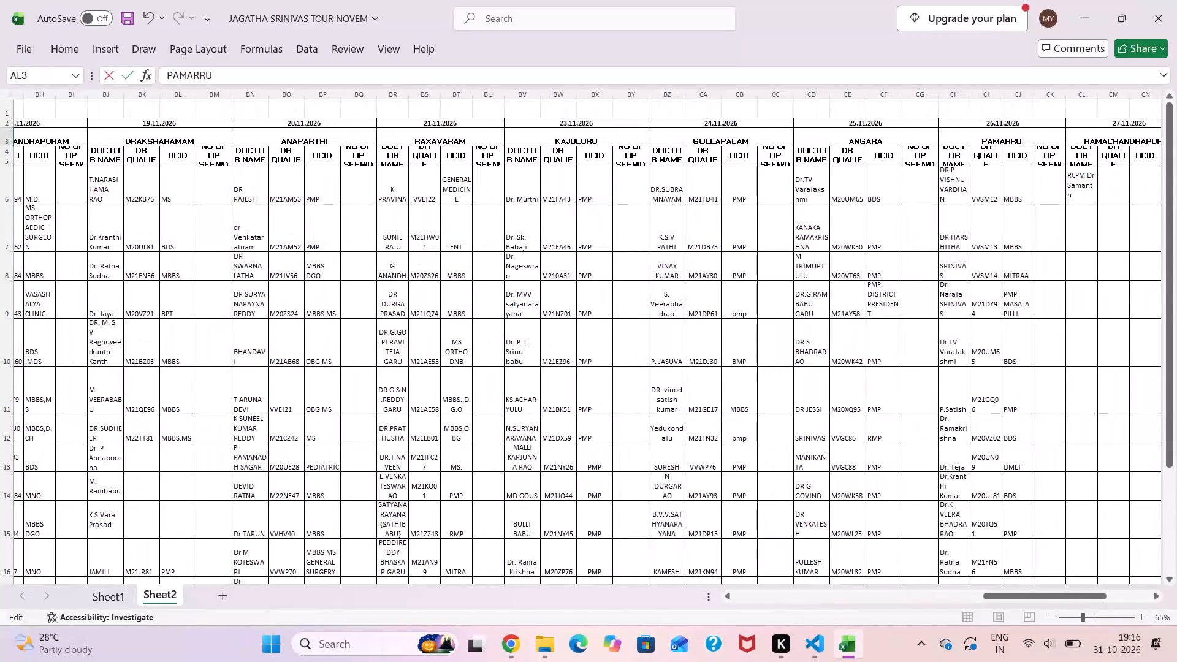
pyautogui.hscroll(-2, 857, 197)
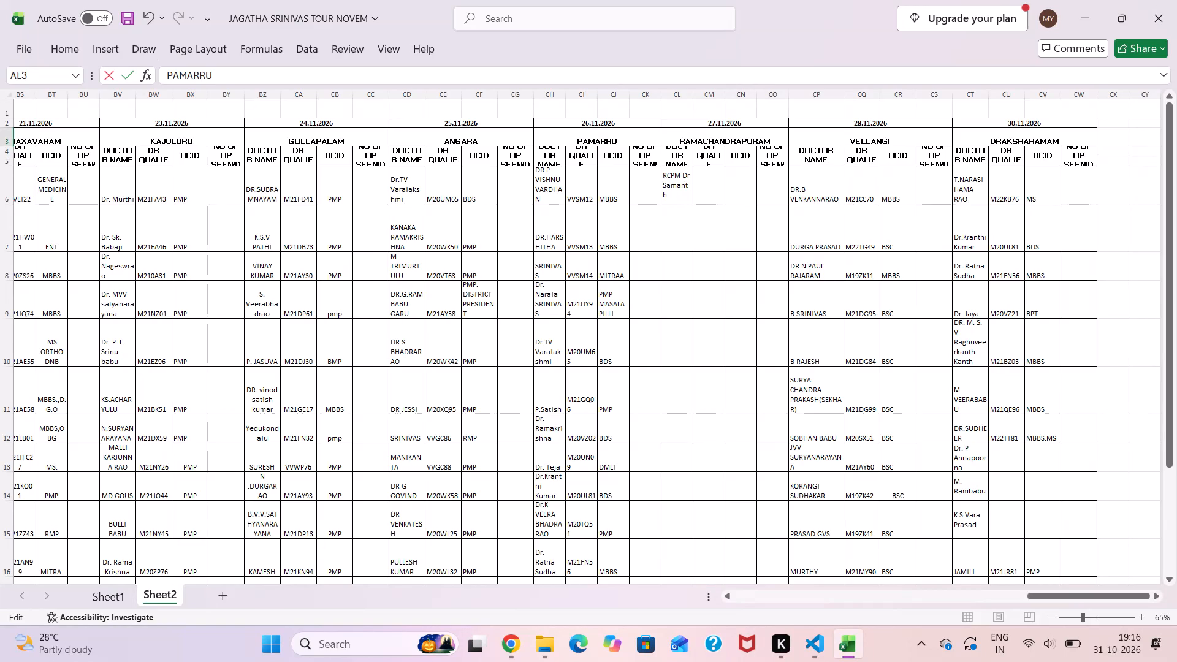
pyautogui.hscroll(1, 747, 185)
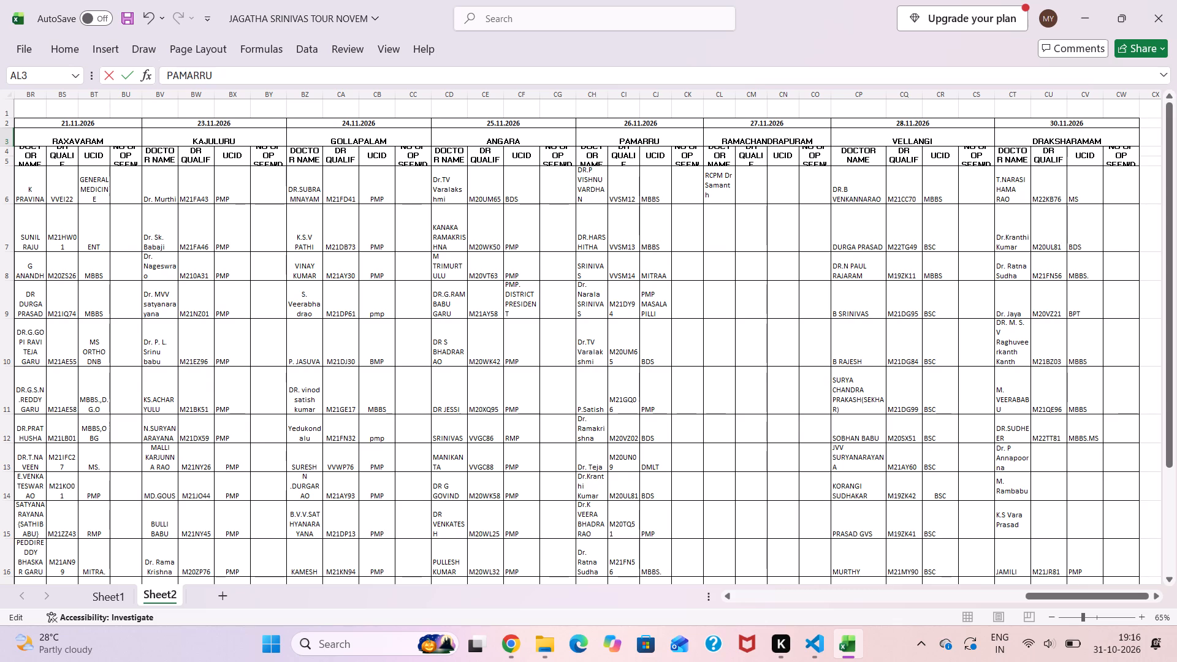
pyautogui.hscroll(14, 508, 101)
pyautogui.hscroll(14, 508, 101)
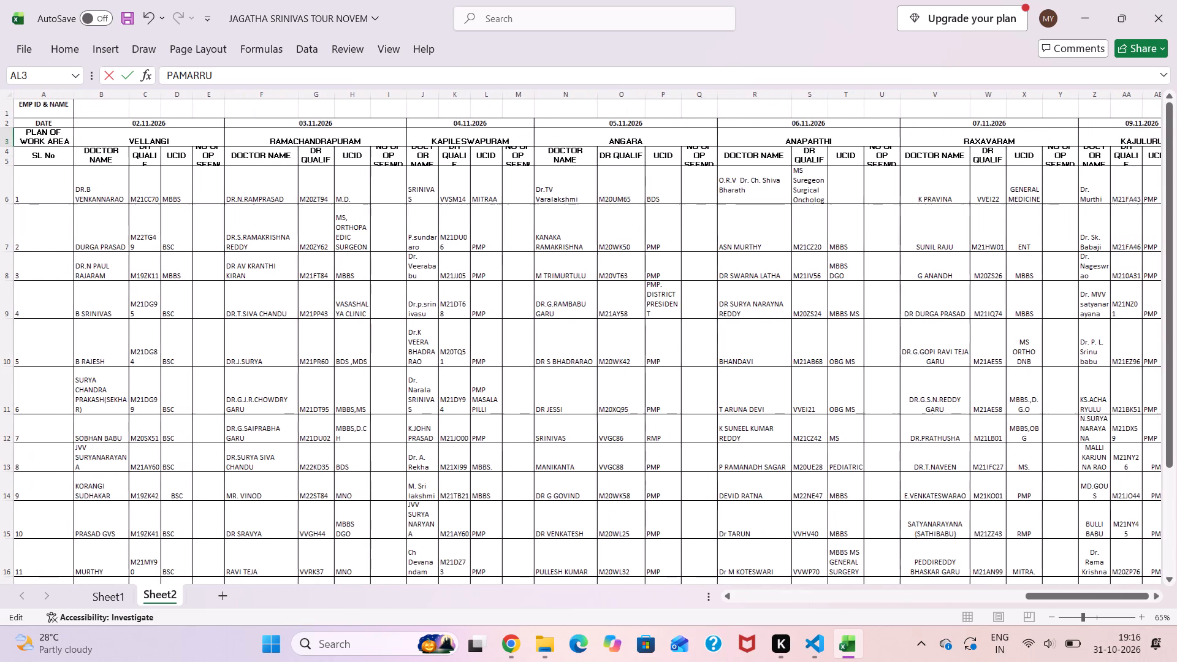
# Correct the spelling of the work area under 07.11.2026 on Sheet2 to RAYAVARAM.
pyautogui.hscroll(-3, 531, 162)
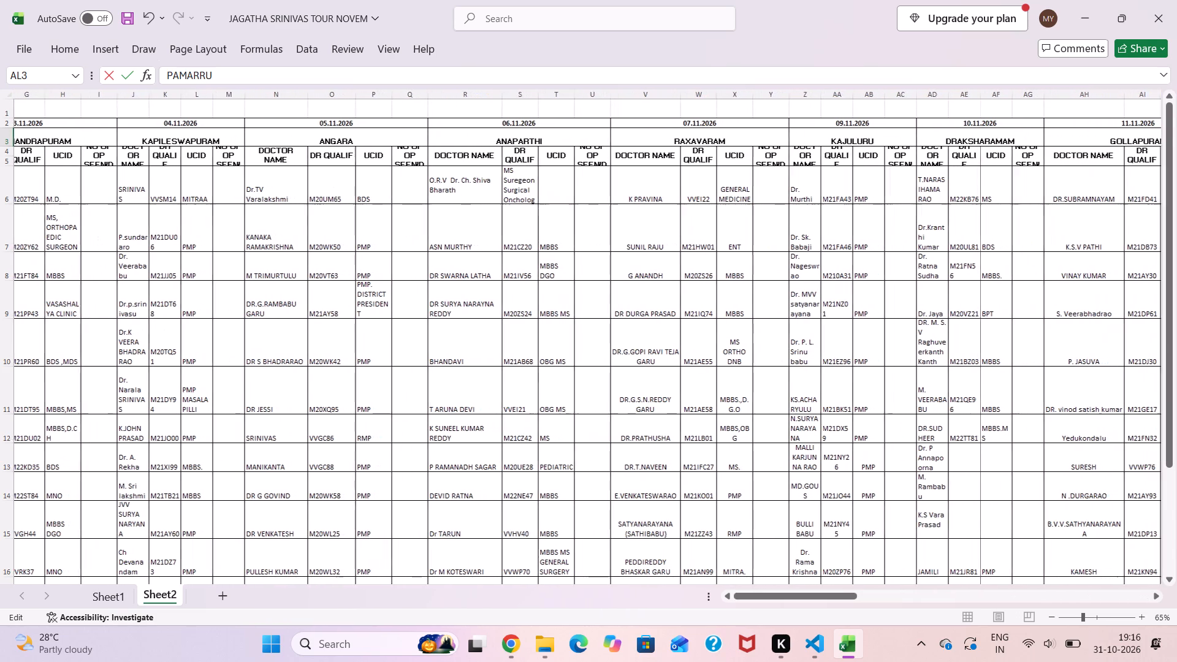
pyautogui.doubleClick(688, 139)
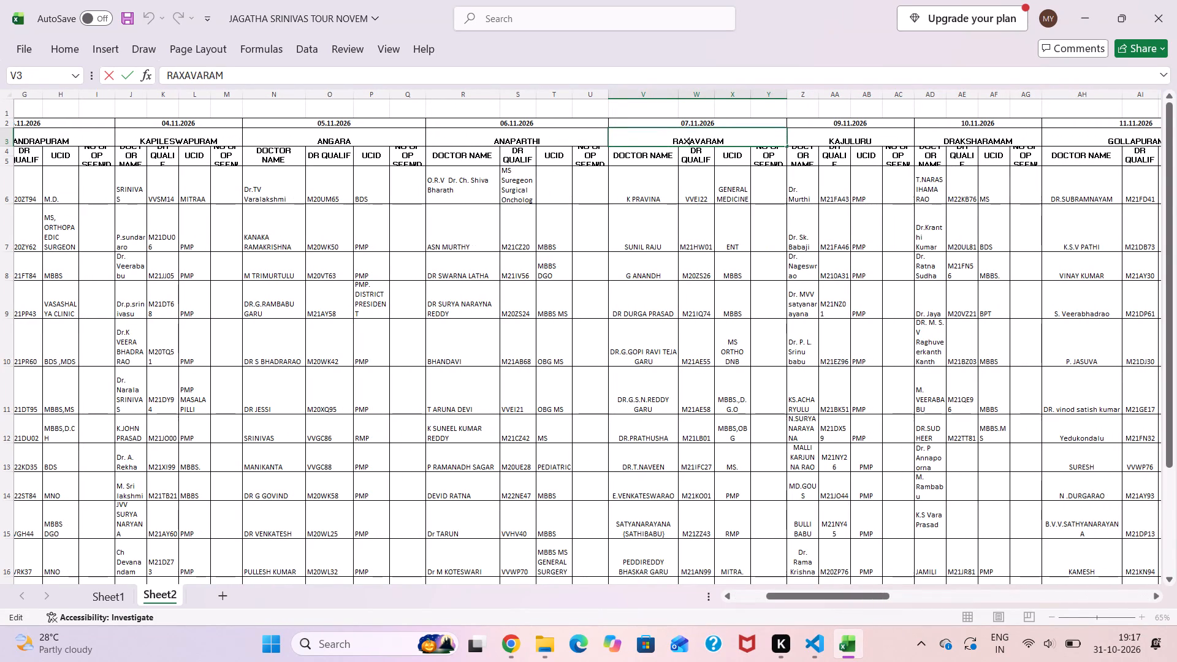
pyautogui.press('BackSpace')
pyautogui.press('y')
# Correct the spelling of the work area under 21.11.2026 on Sheet2 to RAYAVARAM.
pyautogui.hscroll(-1, 688, 139)
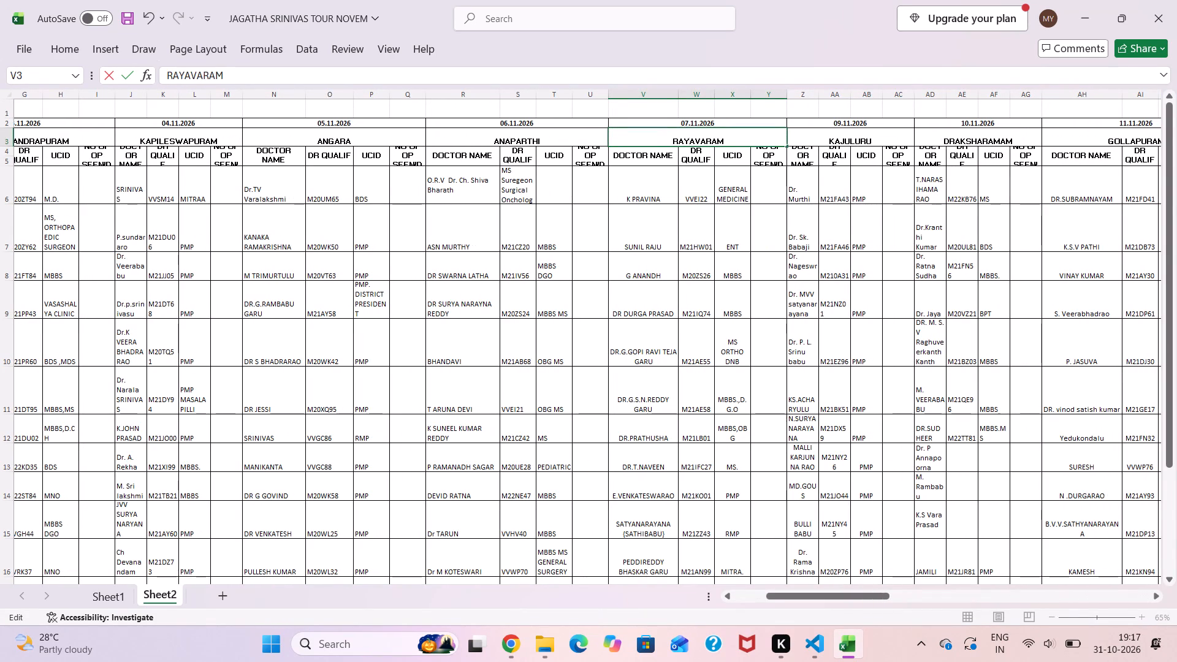
pyautogui.hscroll(-4, 902, 208)
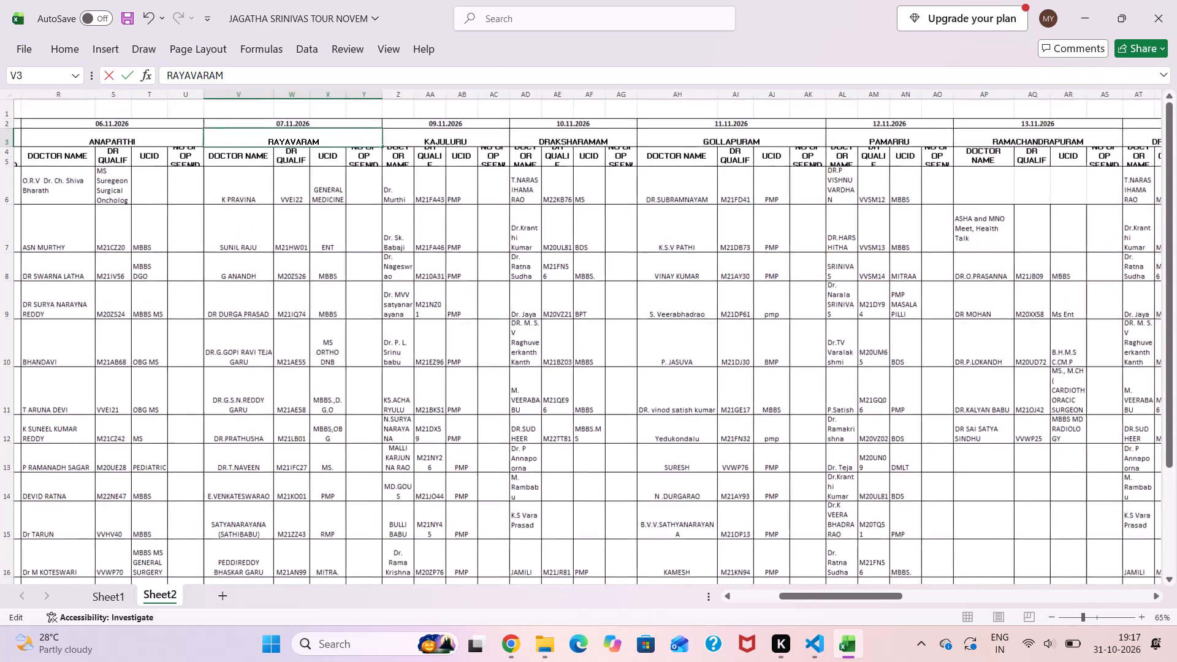
pyautogui.hscroll(-6, 902, 208)
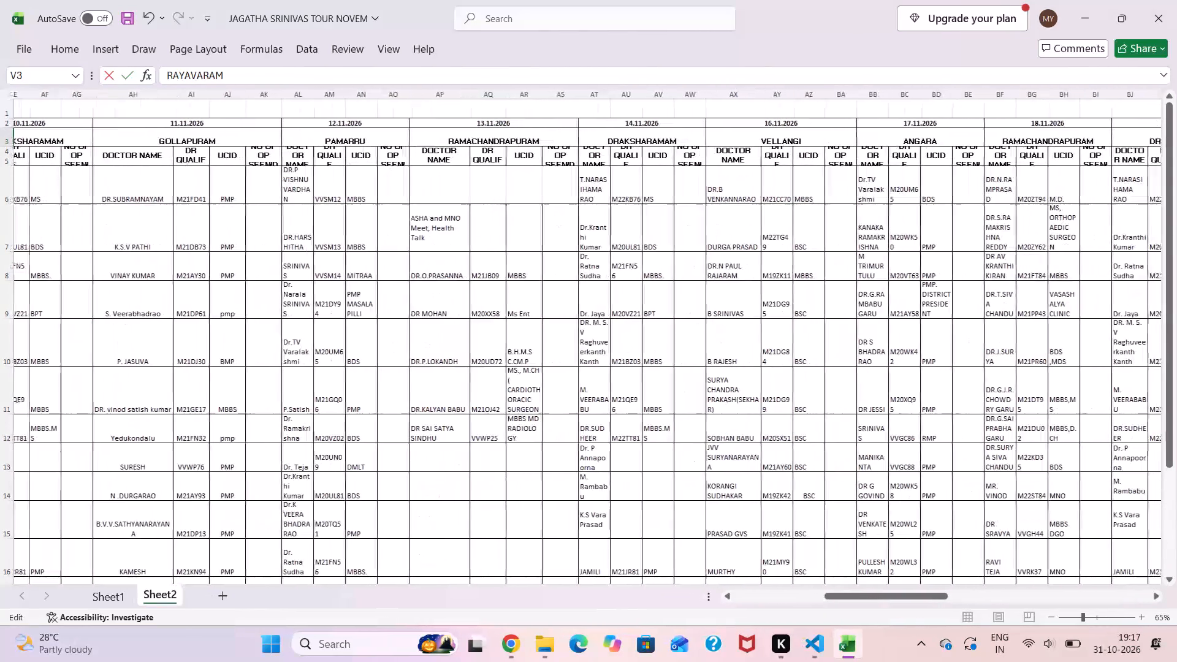
pyautogui.hscroll(-5, 902, 208)
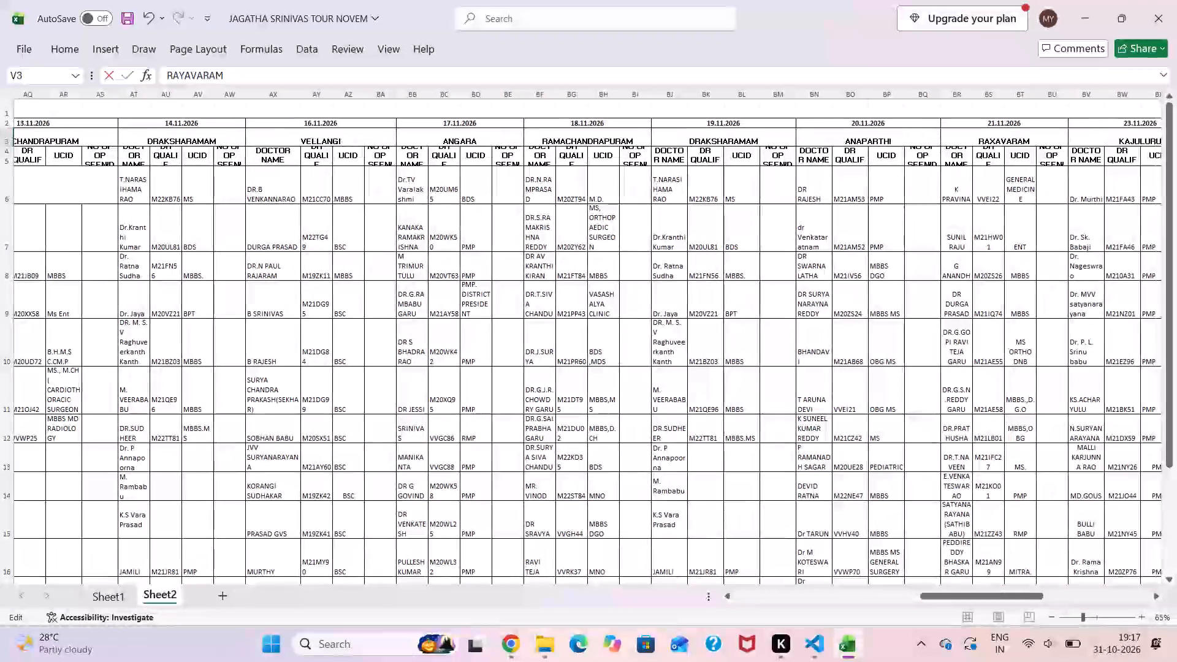
pyautogui.doubleClick(988, 142)
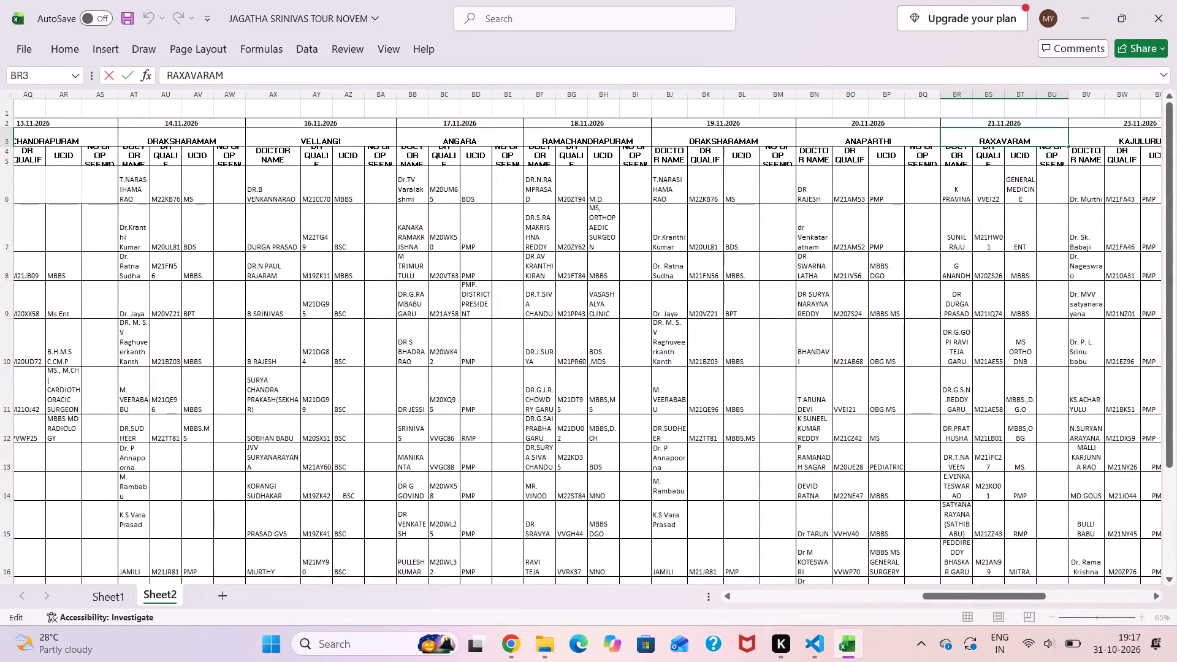
pyautogui.press('Right')
pyautogui.press('BackSpace')
pyautogui.press('y')
# Search Sheet2 for any remaining occurrences of the misspelling RAXAVARAM.
pyautogui.hscroll(-5, 999, 182)
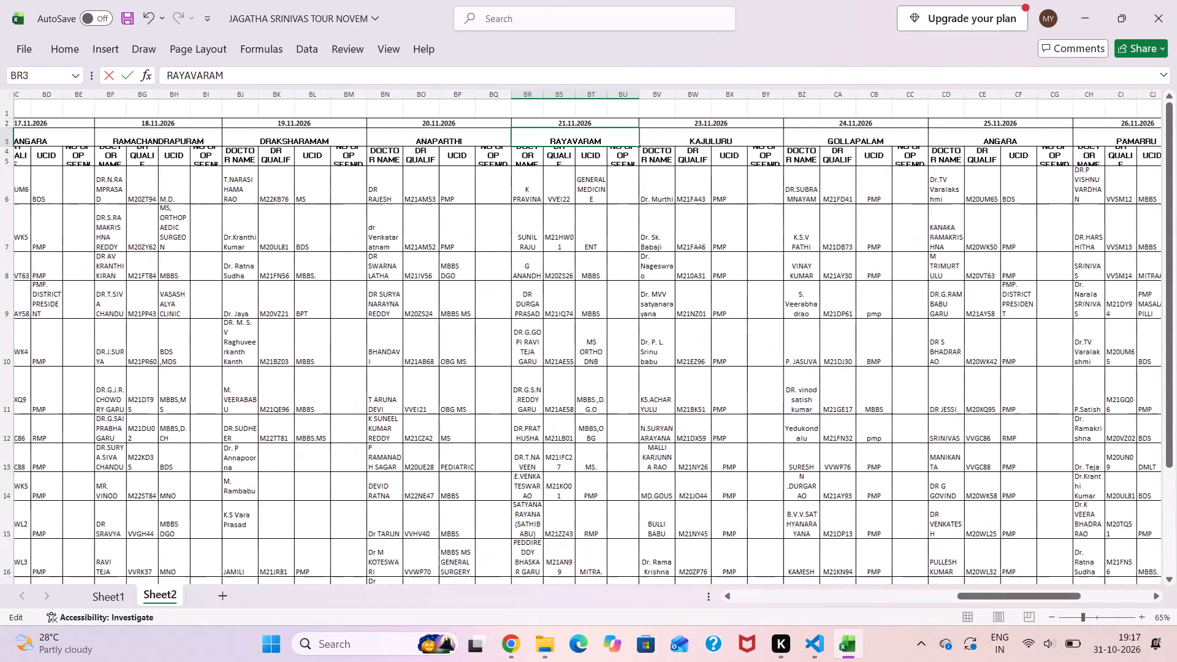
pyautogui.hscroll(-5, 999, 182)
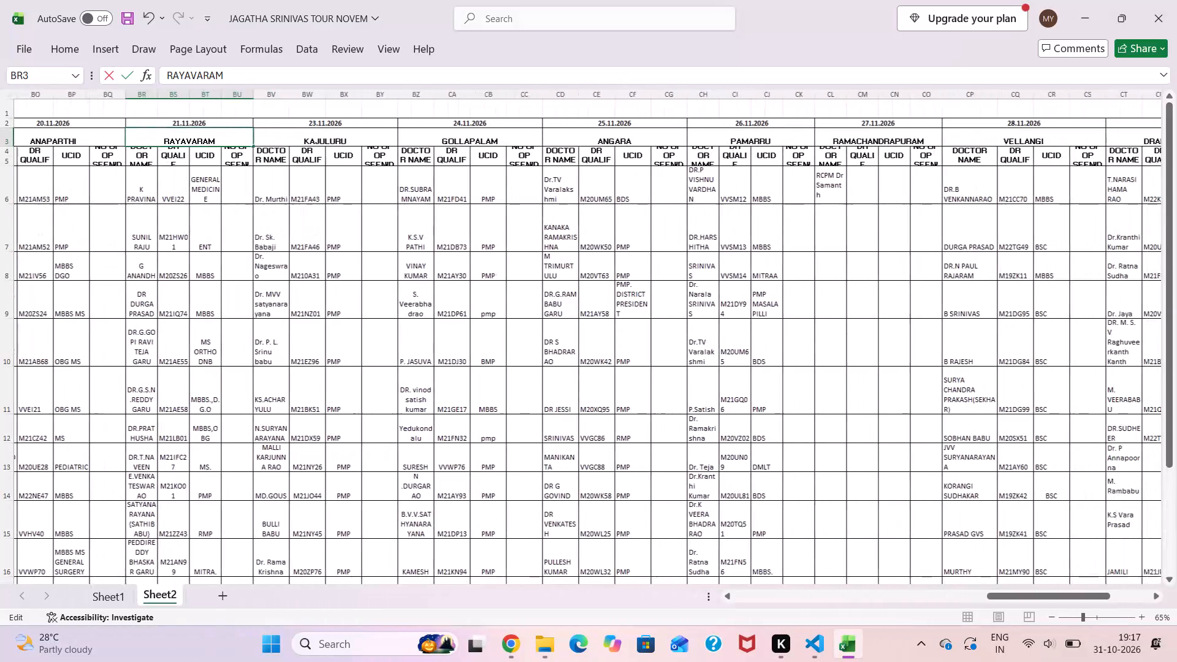
pyautogui.hscroll(-5, 999, 182)
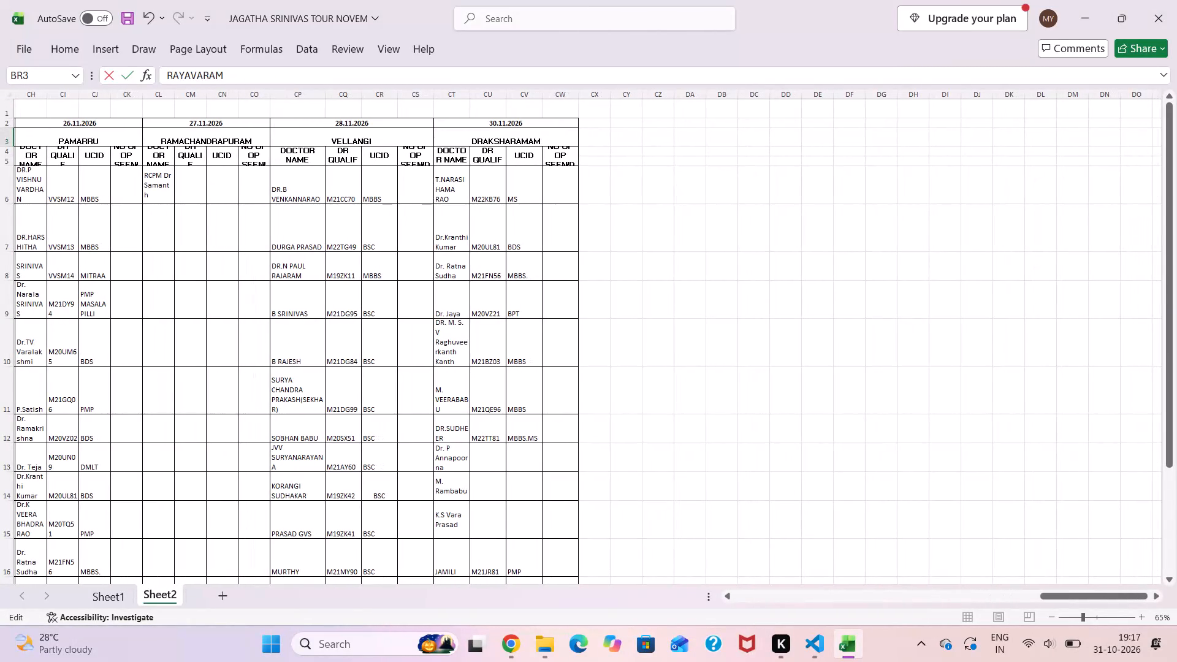
pyautogui.hotkey('ctrl', 'f')
pyautogui.press('BackSpace')
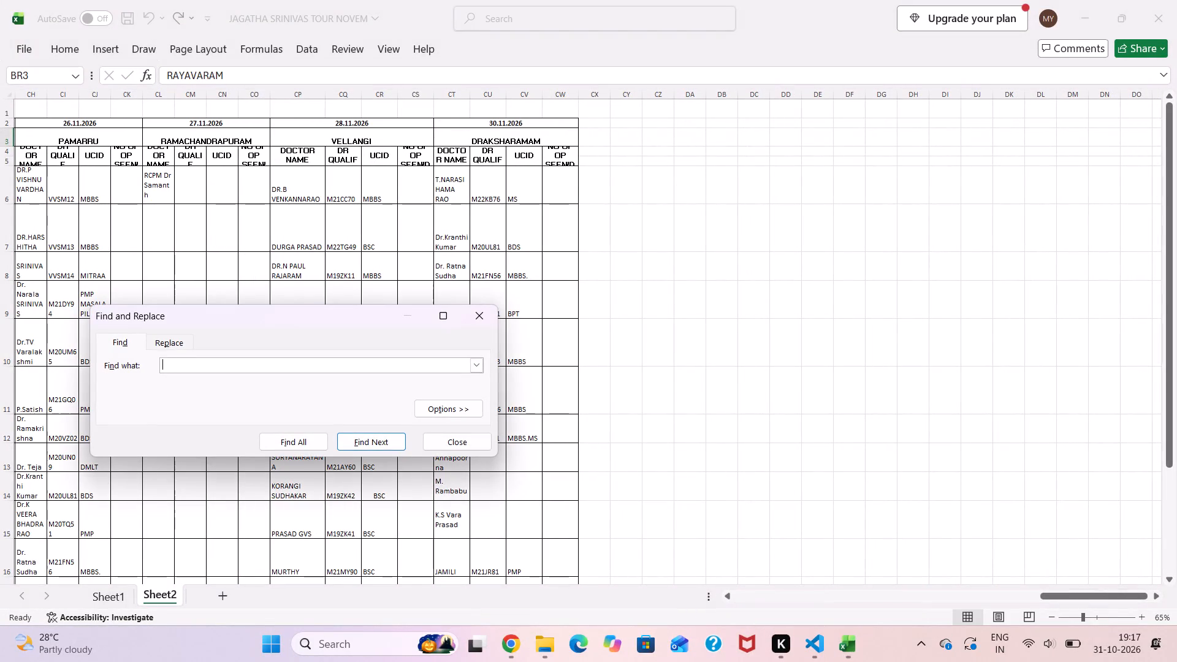
pyautogui.write('RAXAVARAM')
pyautogui.press('Return')
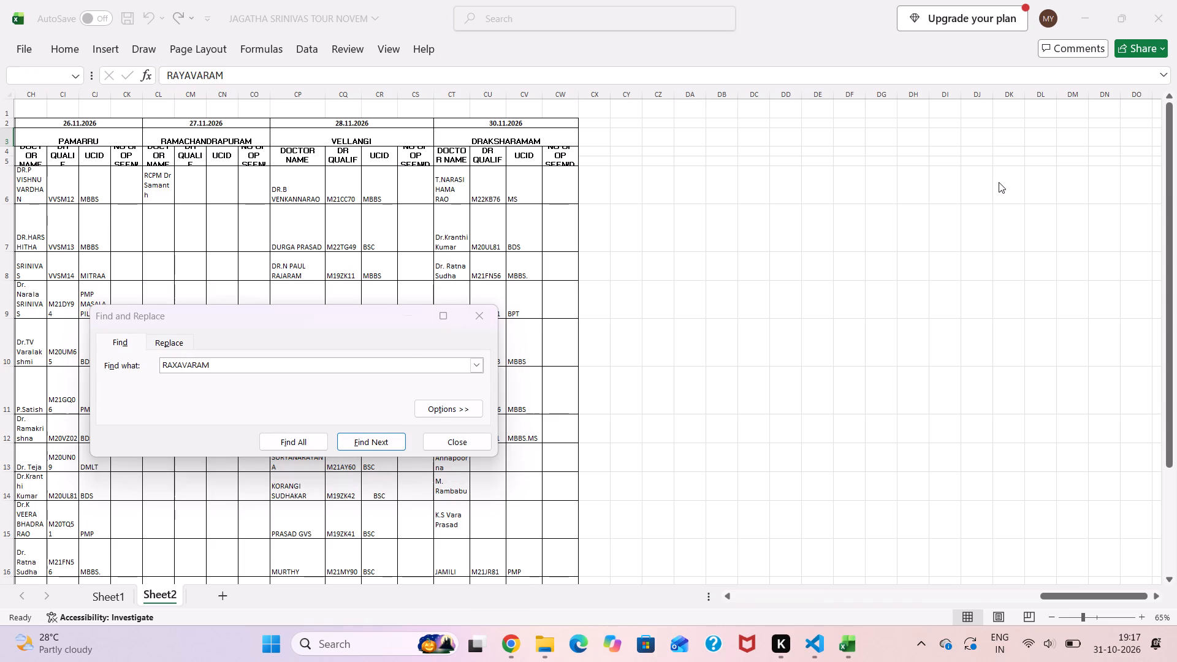
pyautogui.click(877, 341)
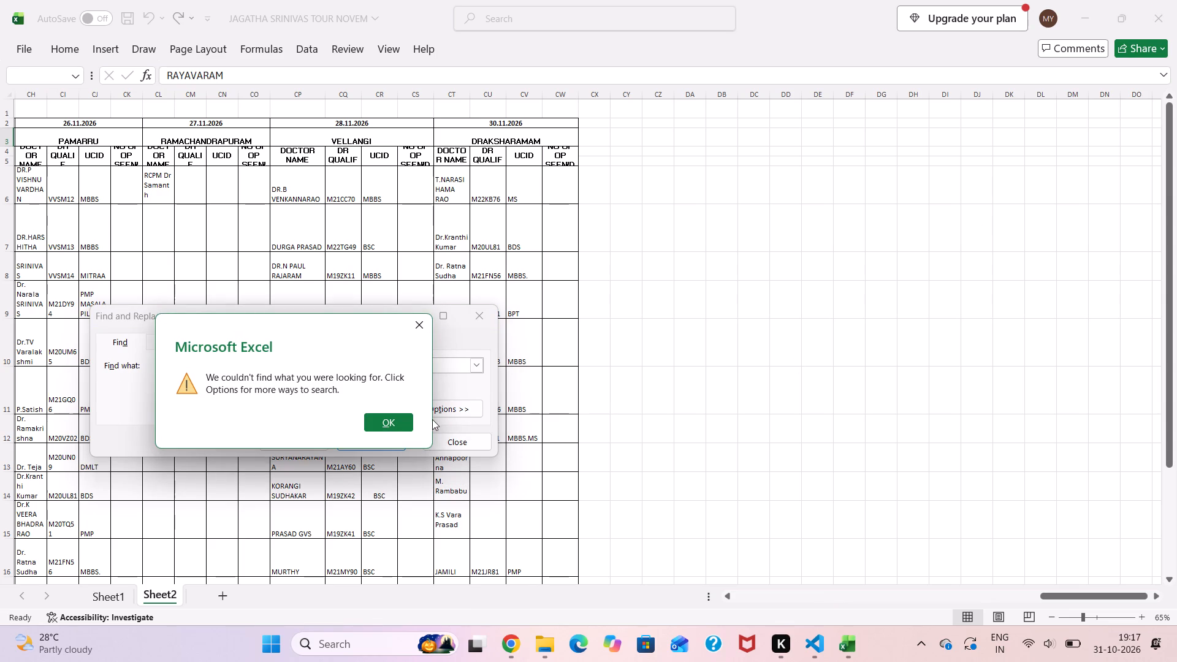
pyautogui.click(400, 419)
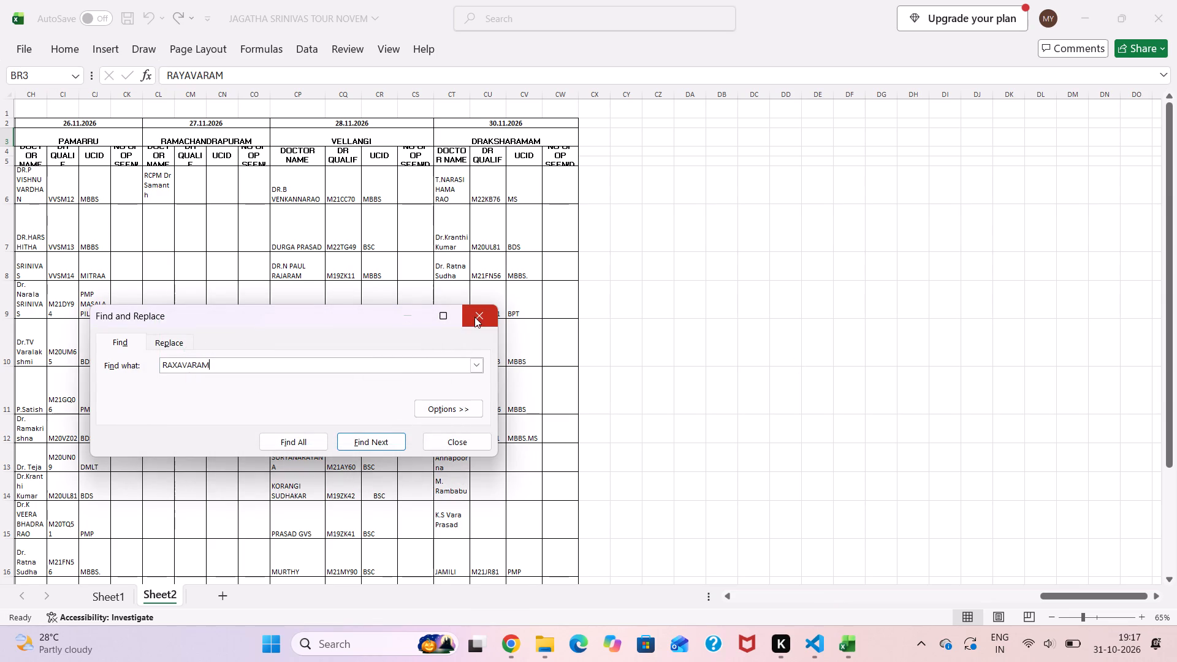
pyautogui.click(474, 317)
# Examine the doctor lists on Sheet2 from 02.11.2026 through 11.11.2026, down to the last filled row.
pyautogui.hscroll(14, 413, 314)
pyautogui.hscroll(13, 413, 314)
pyautogui.hscroll(9, 413, 314)
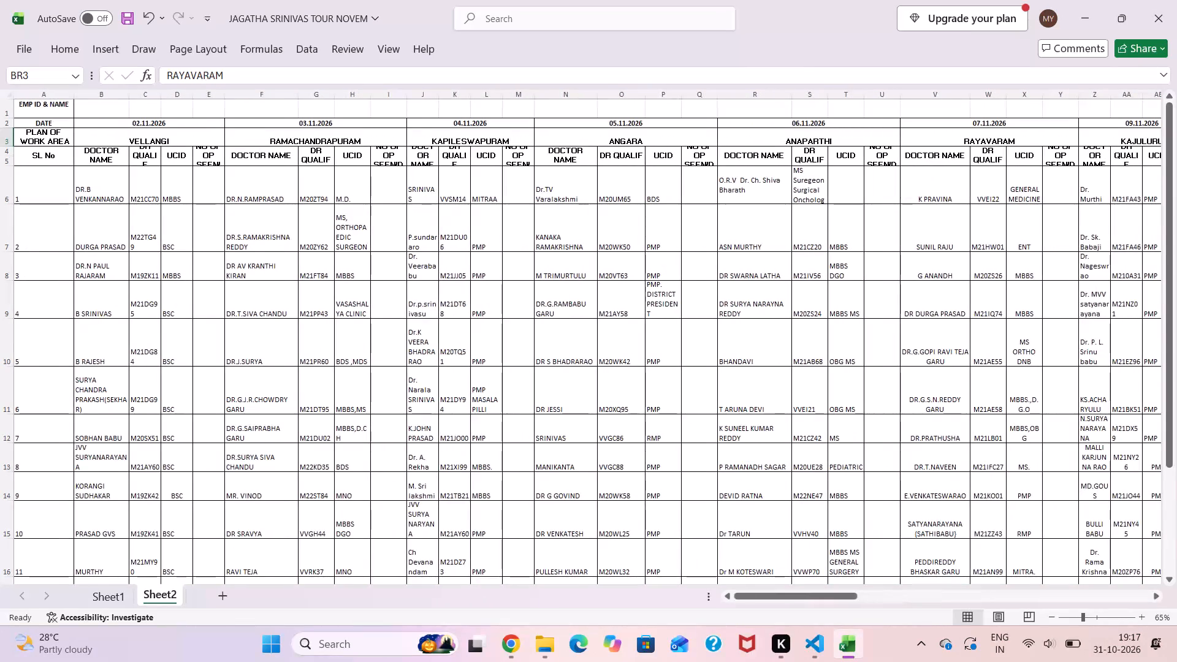
pyautogui.hscroll(3, 272, 305)
pyautogui.scroll(-1, 272, 305)
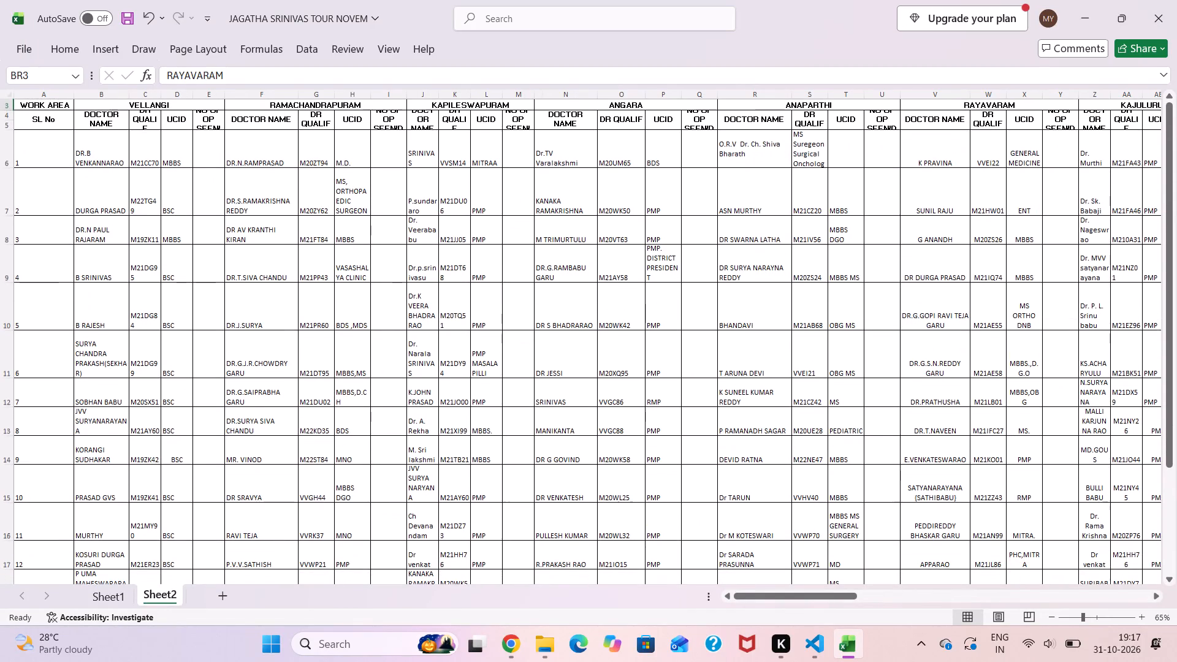
pyautogui.scroll(-2, 272, 305)
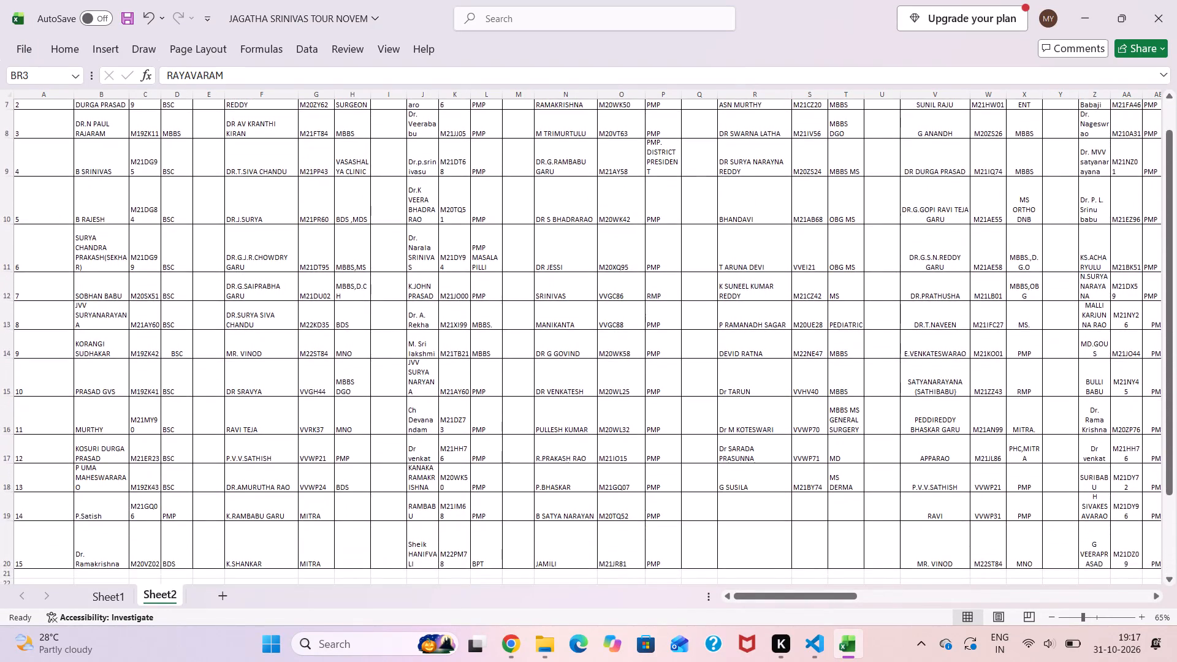
pyautogui.scroll(-1, 254, 298)
pyautogui.scroll(1, 254, 298)
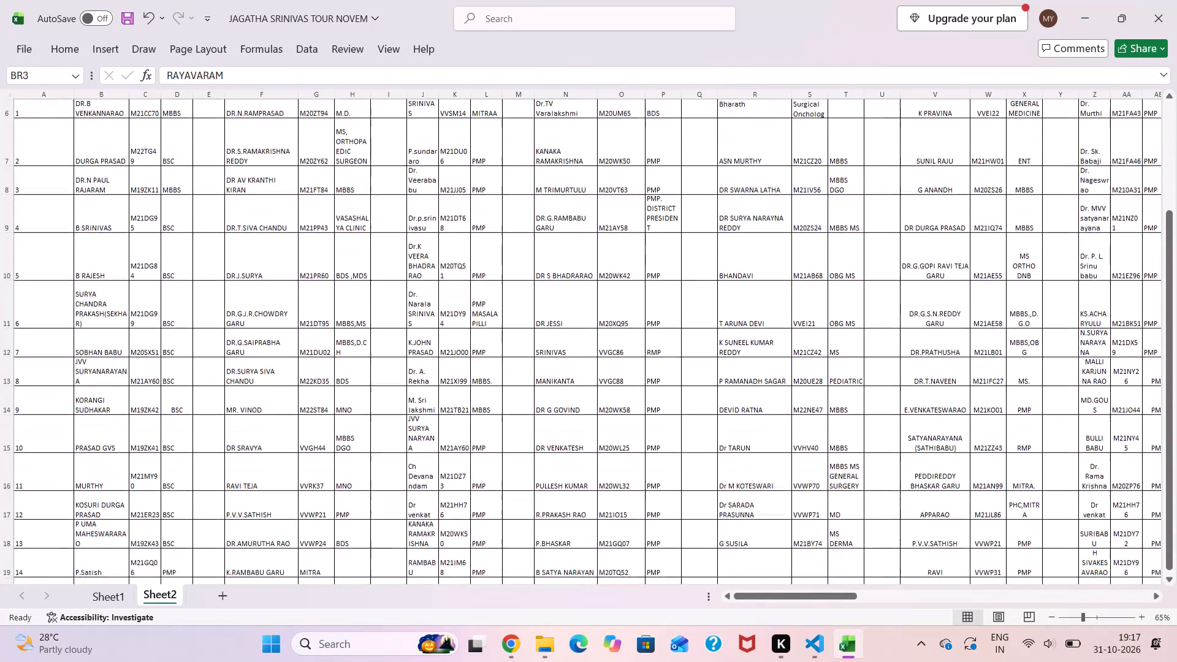
pyautogui.scroll(-1, 261, 273)
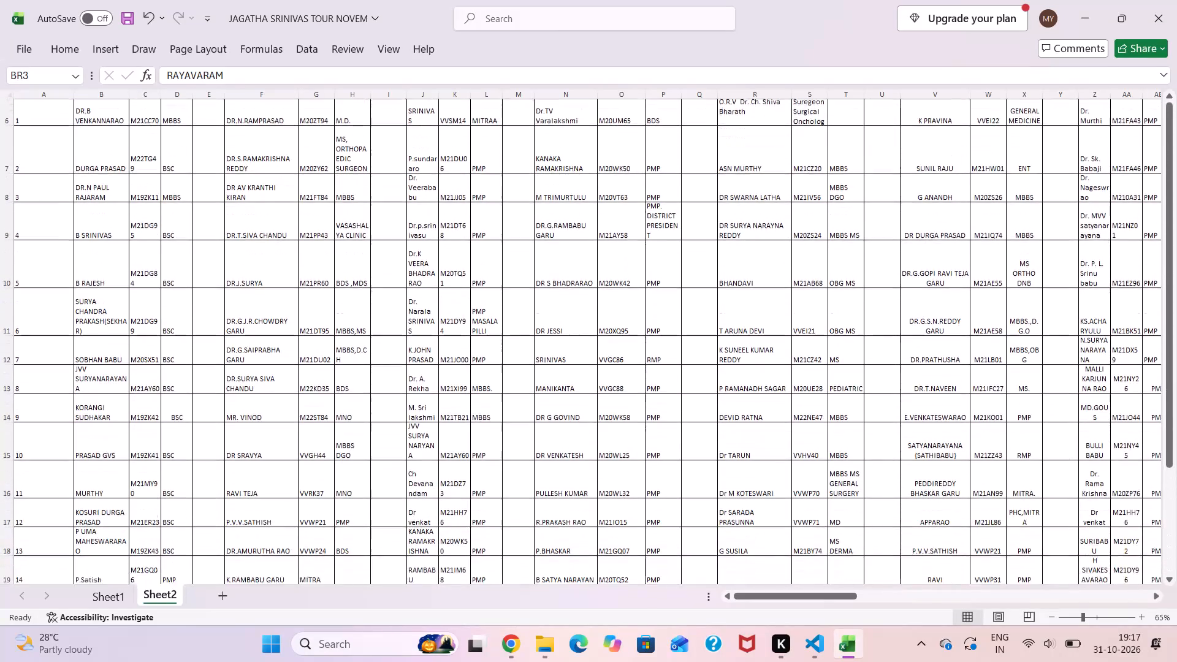
pyautogui.scroll(-2, 261, 273)
pyautogui.scroll(2, 258, 281)
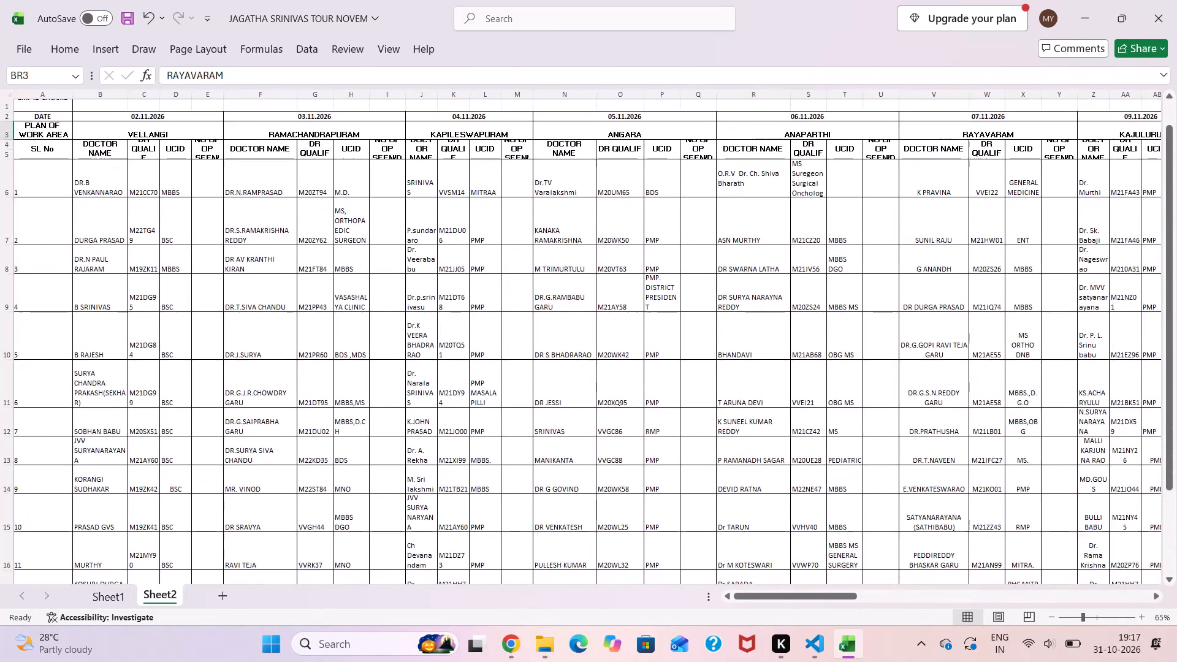
pyautogui.scroll(1, 258, 281)
pyautogui.scroll(-1, 258, 281)
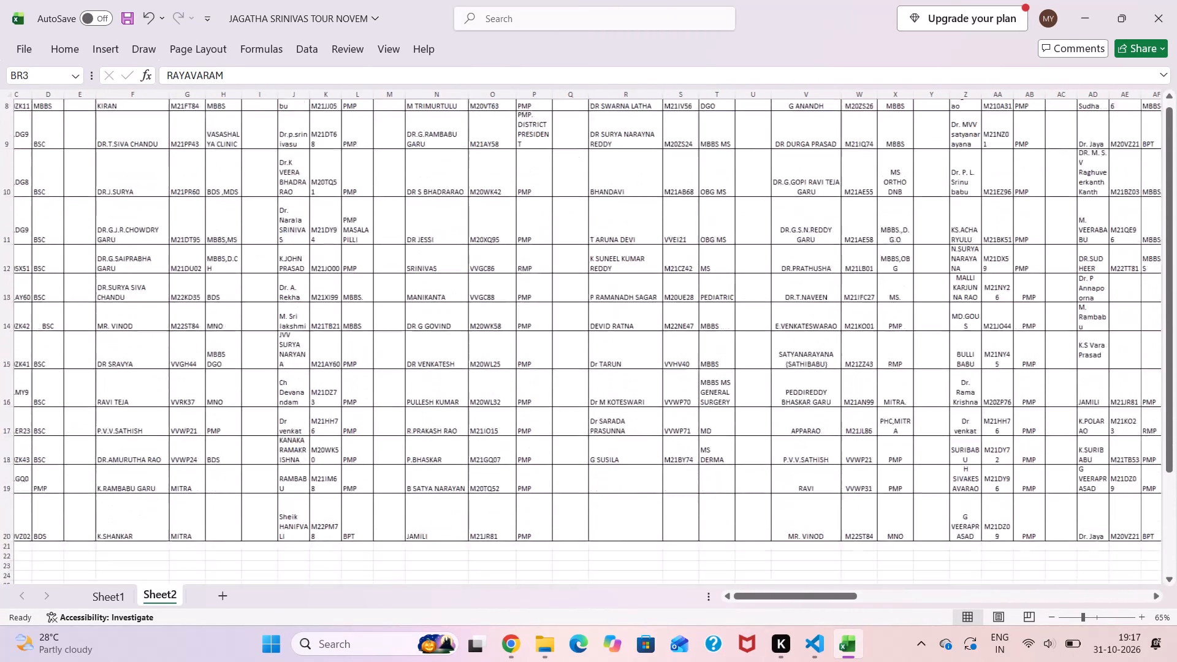
pyautogui.scroll(-1, 259, 274)
pyautogui.scroll(4, 259, 274)
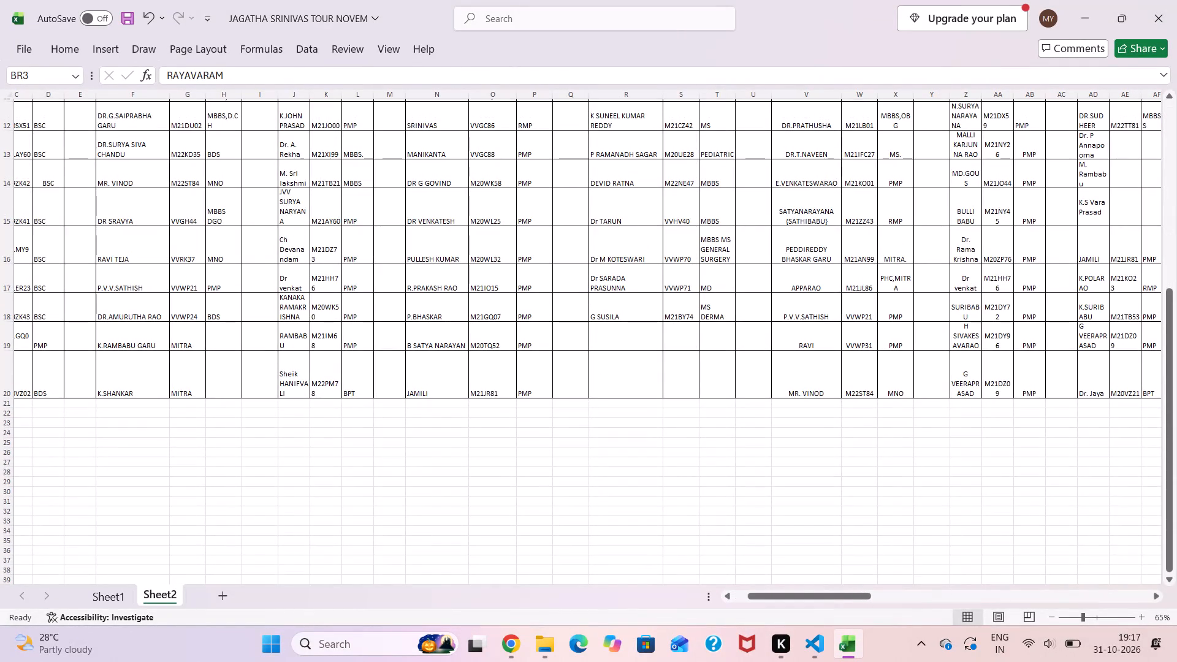
pyautogui.click(602, 368)
pyautogui.scroll(7, 602, 368)
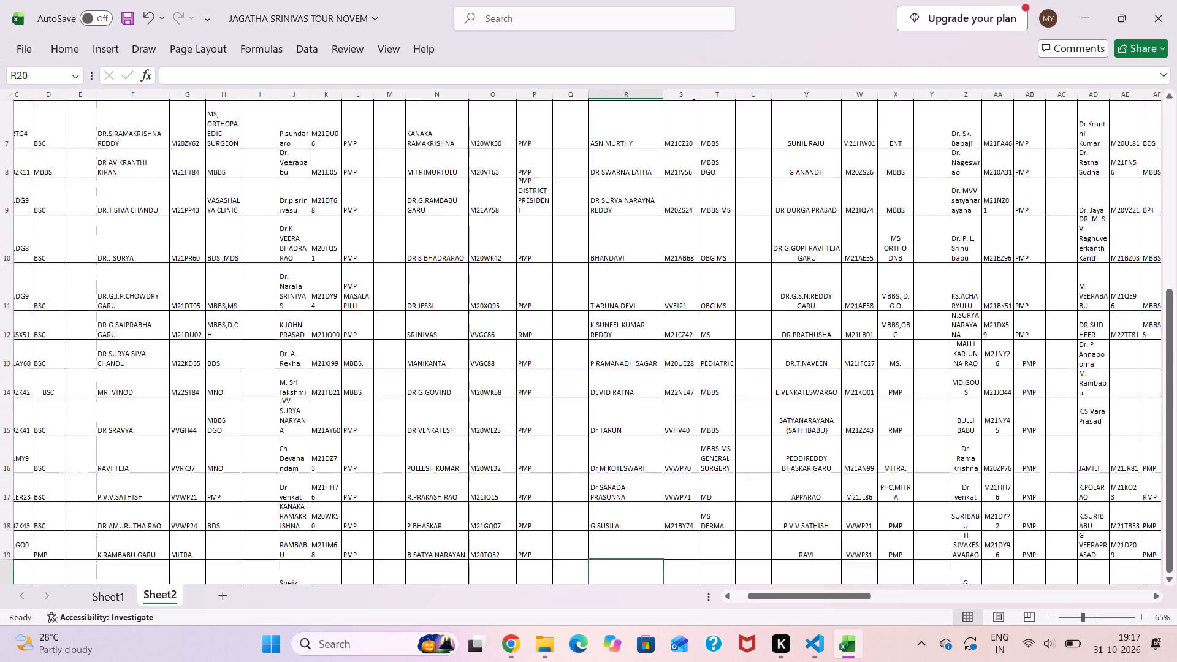
pyautogui.scroll(2, 602, 368)
pyautogui.hscroll(-3, 602, 368)
pyautogui.scroll(-2, 602, 368)
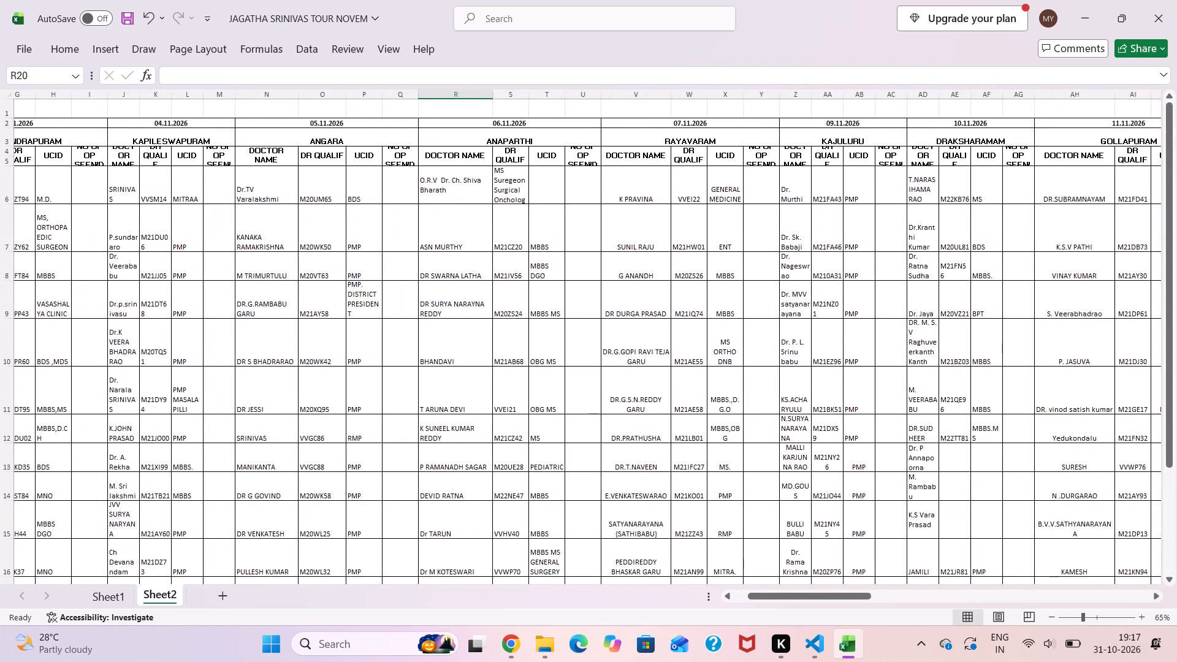
pyautogui.scroll(-3, 602, 368)
pyautogui.scroll(1, 602, 368)
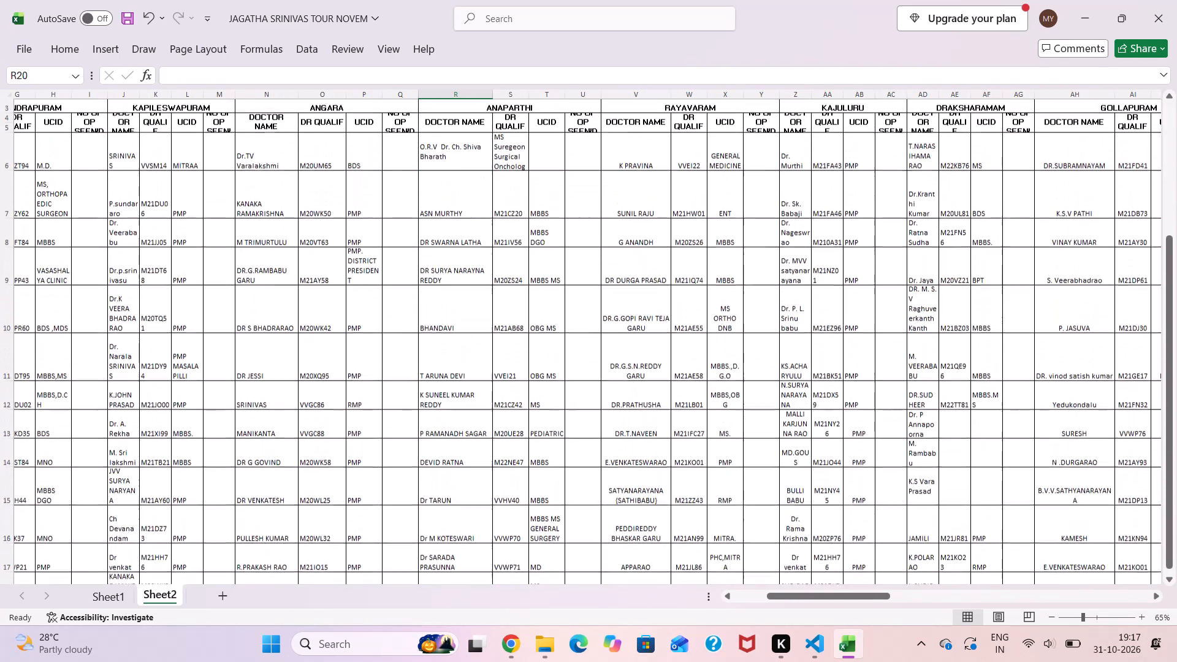
pyautogui.scroll(1, 602, 368)
# Examine the doctor lists and work areas on Sheet2 from 12.11.2026 through 30.11.2026, down to the last filled row.
pyautogui.hscroll(-2, 602, 368)
pyautogui.scroll(-2, 602, 368)
pyautogui.hscroll(-2, 602, 368)
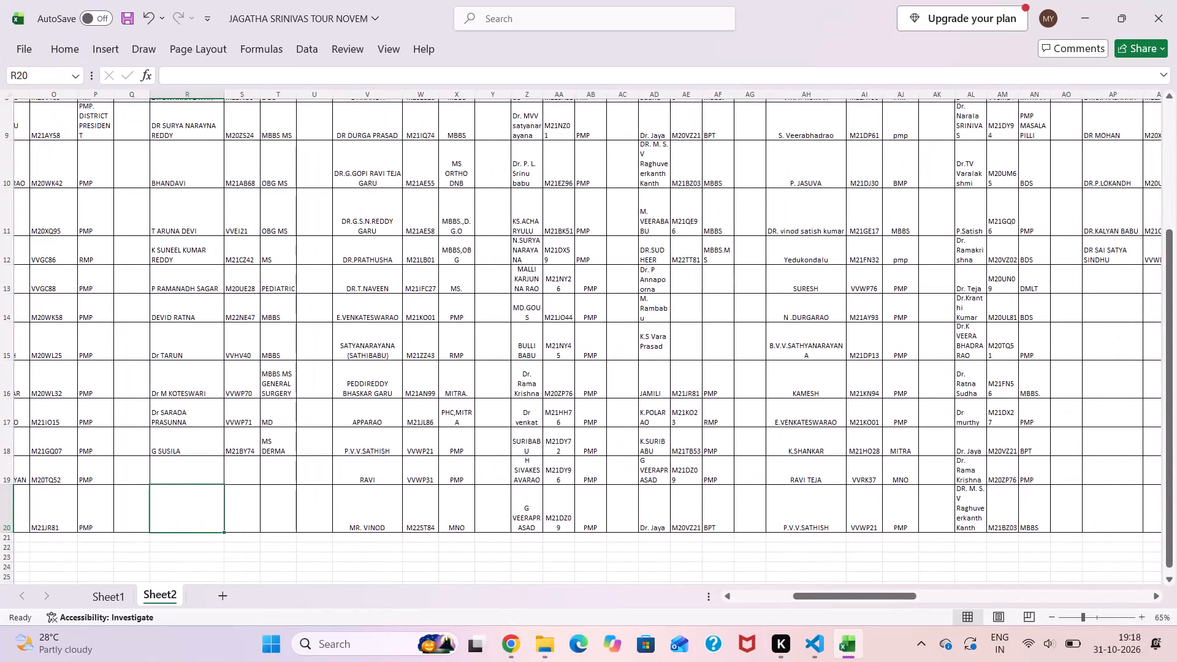
pyautogui.scroll(3, 602, 368)
pyautogui.hscroll(-2, 602, 368)
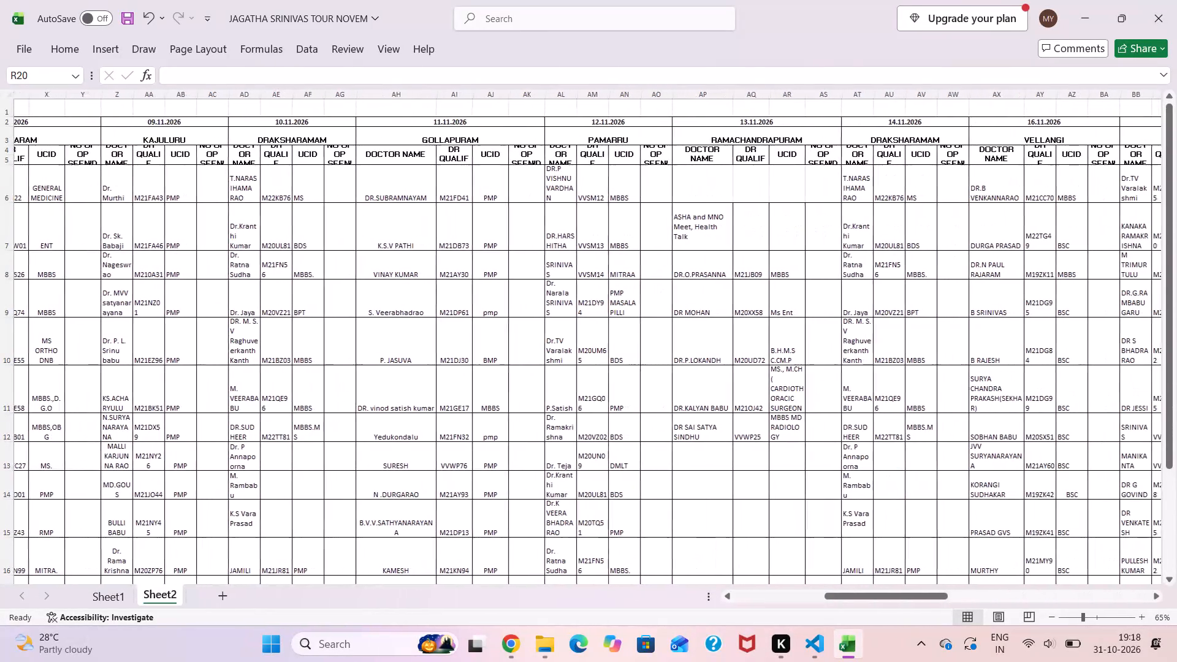
pyautogui.scroll(-1, 602, 368)
pyautogui.hscroll(-3, 602, 368)
pyautogui.scroll(-2, 602, 368)
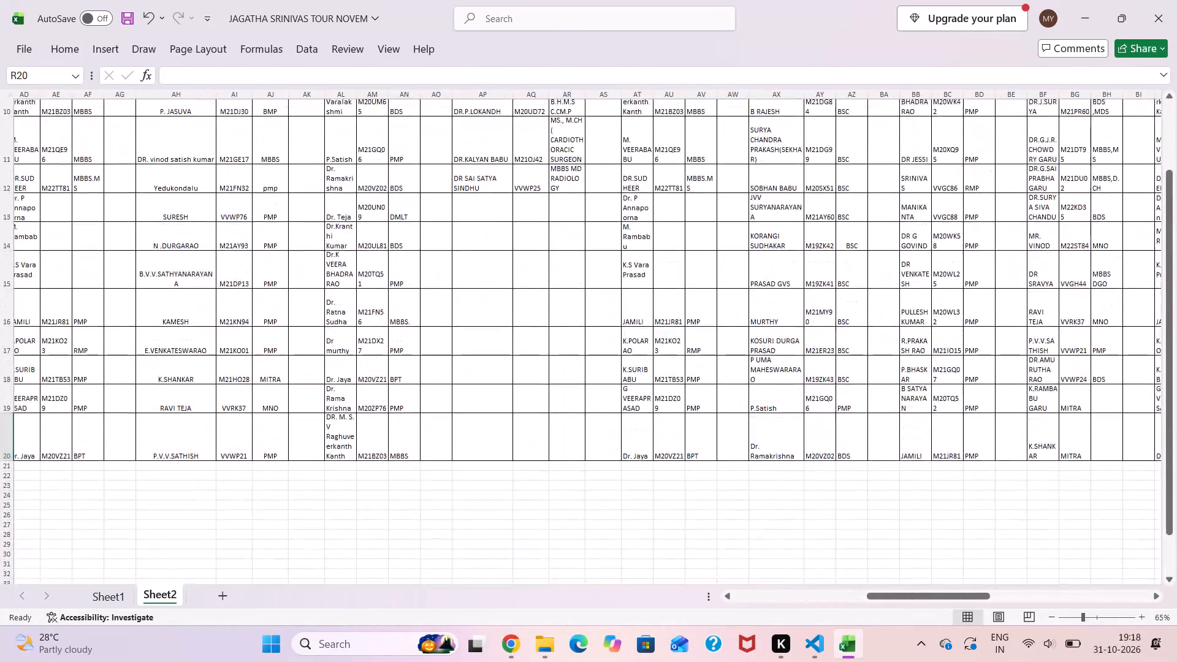
pyautogui.scroll(1, 619, 361)
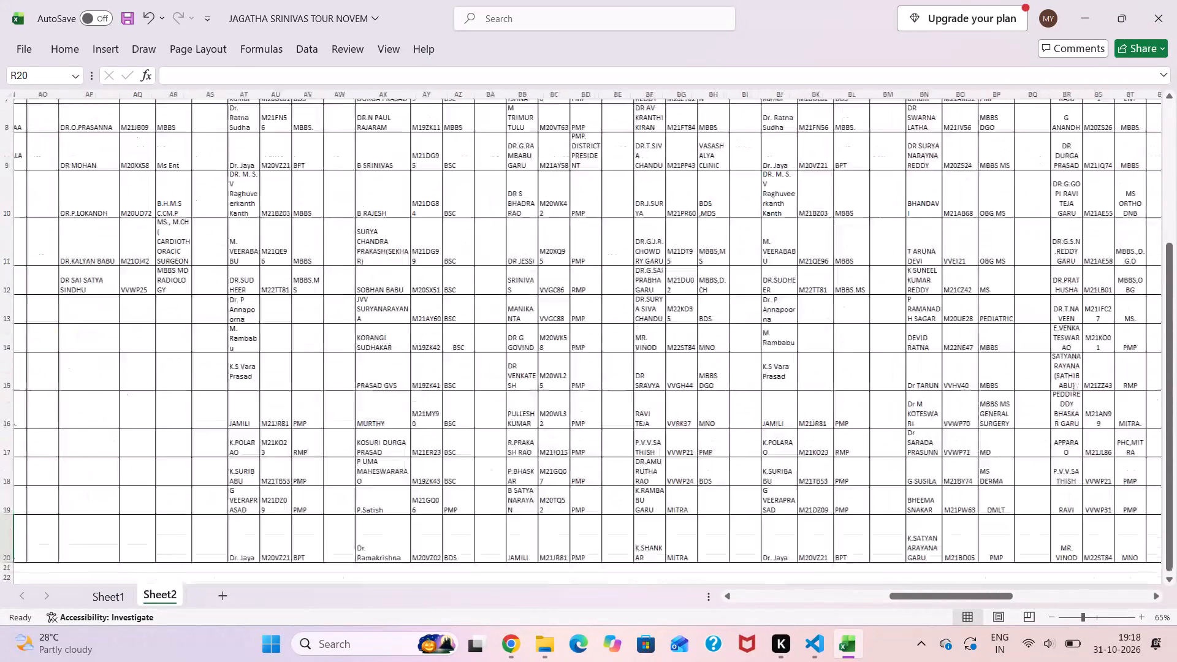
pyautogui.scroll(1, 619, 361)
pyautogui.hscroll(-2, 619, 361)
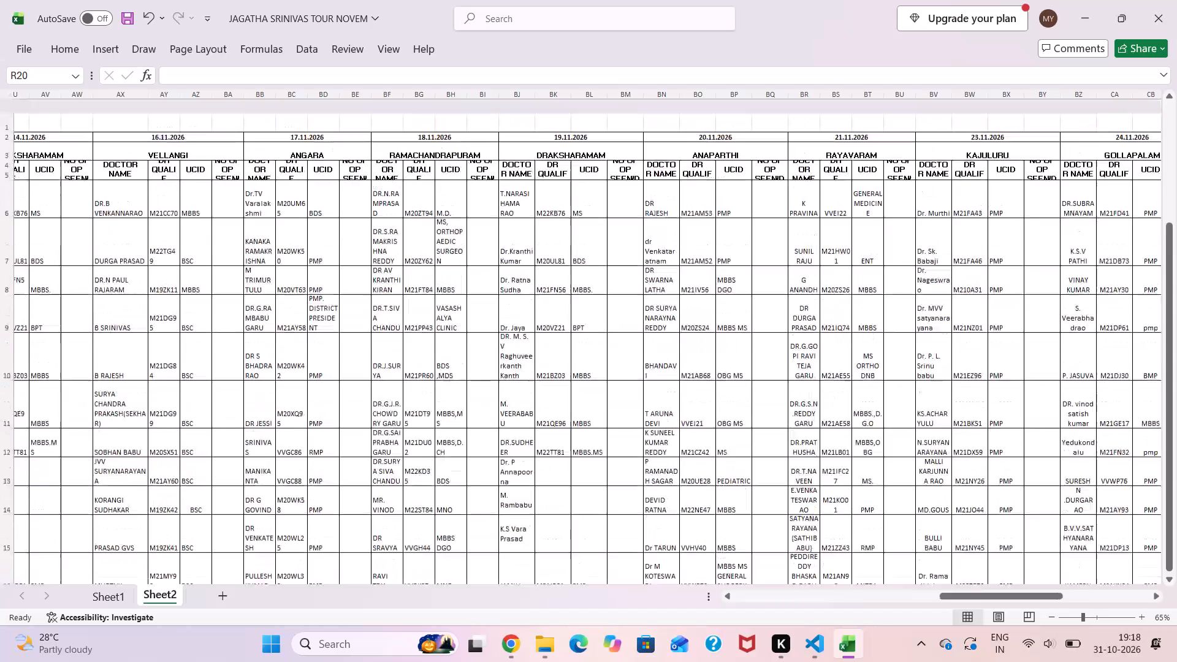
pyautogui.hscroll(-2, 619, 361)
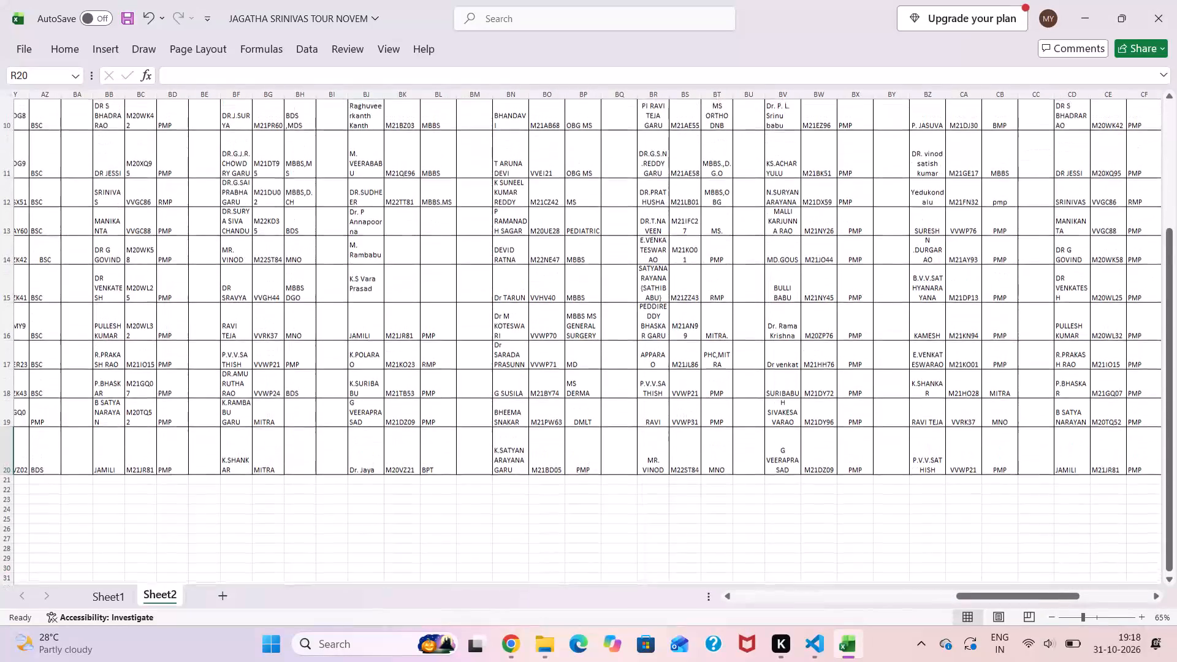
pyautogui.hscroll(-1, 619, 361)
pyautogui.scroll(1, 619, 361)
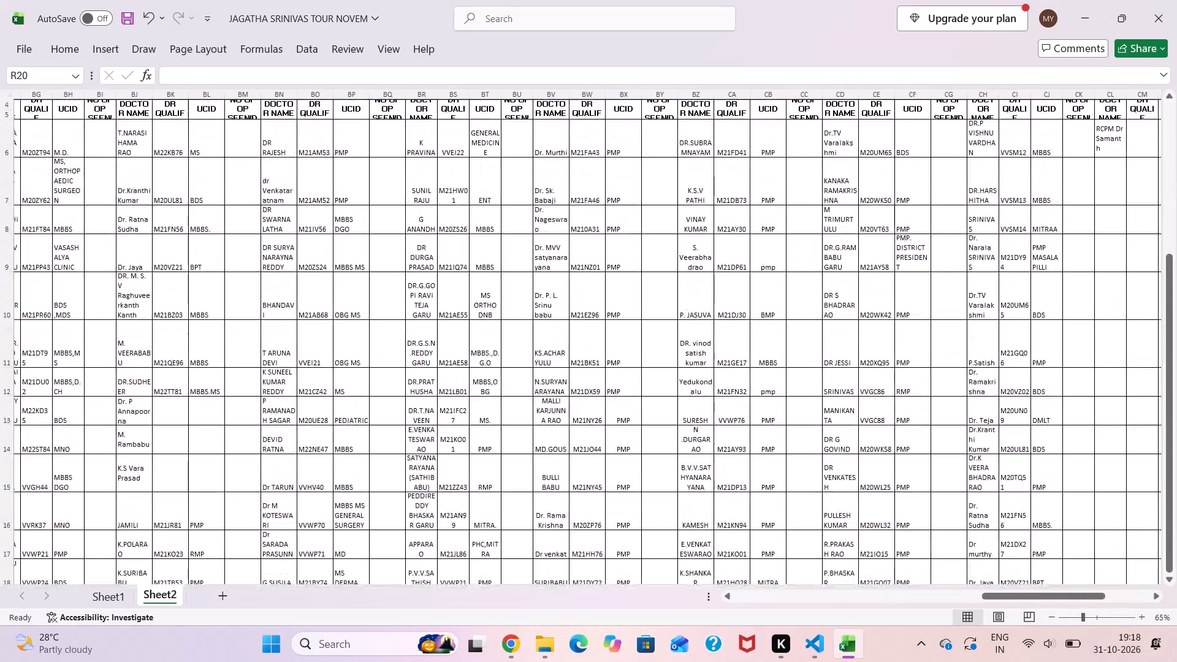
pyautogui.scroll(1, 619, 361)
pyautogui.scroll(-1, 619, 361)
pyautogui.scroll(1, 619, 361)
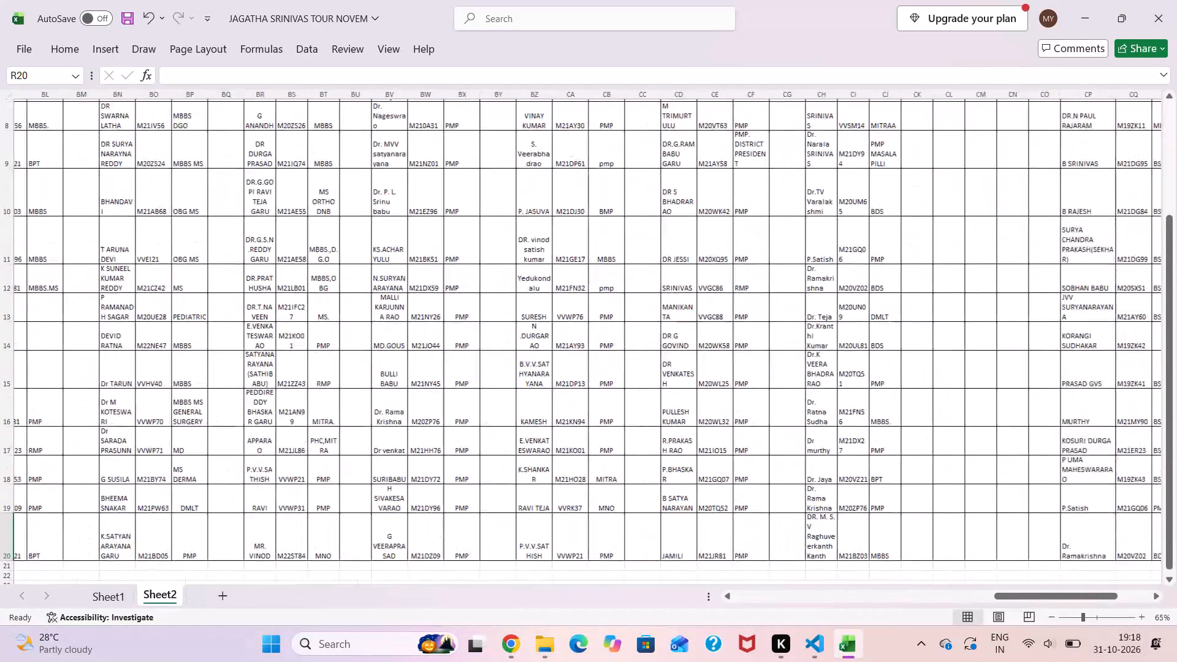
pyautogui.scroll(1, 619, 361)
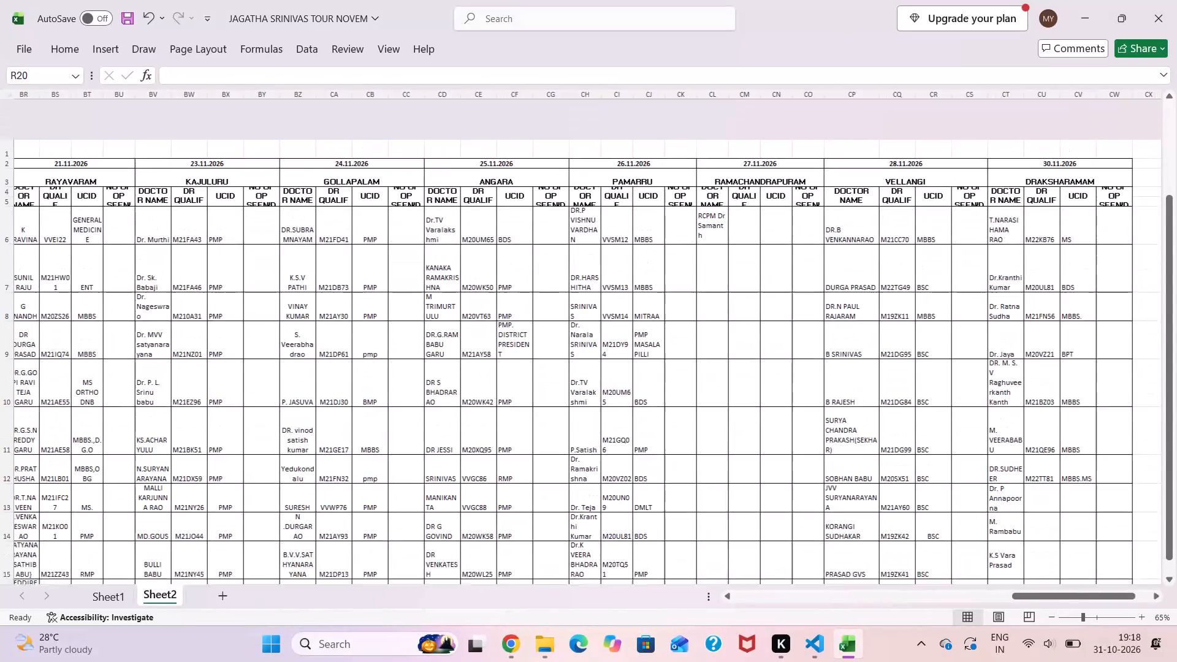
pyautogui.scroll(1, 619, 361)
pyautogui.hscroll(-2, 716, 314)
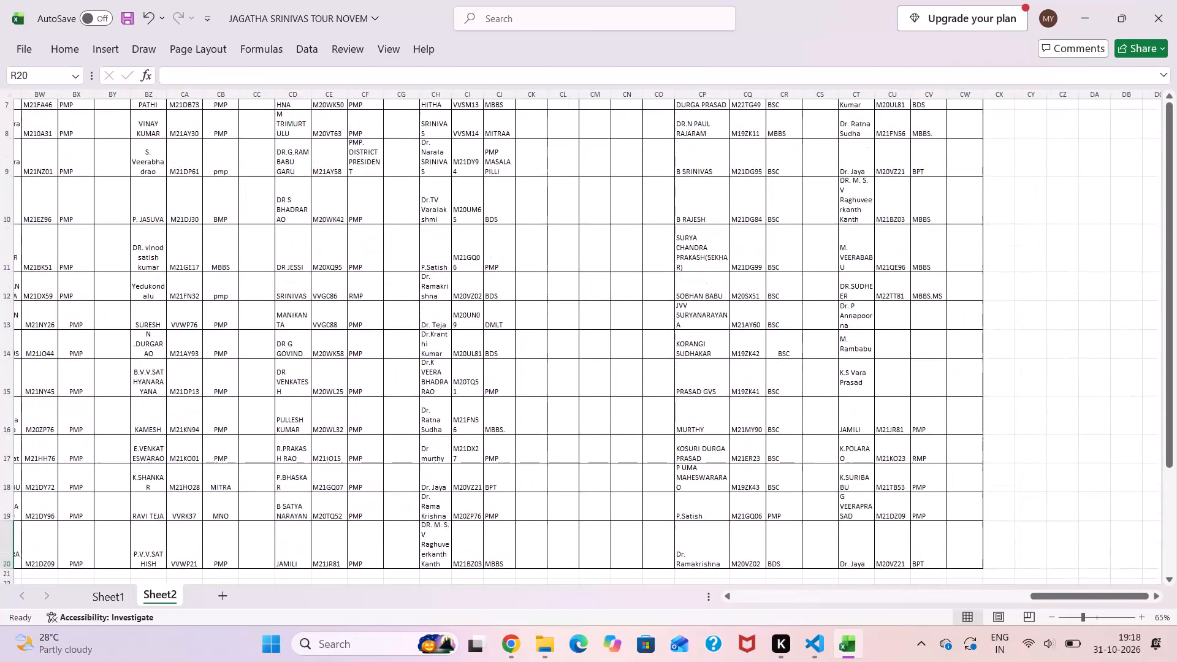
# Recheck the work area names and doctor entries on Sheet2 starting again from 02.11.2026.
pyautogui.hscroll(12, 716, 314)
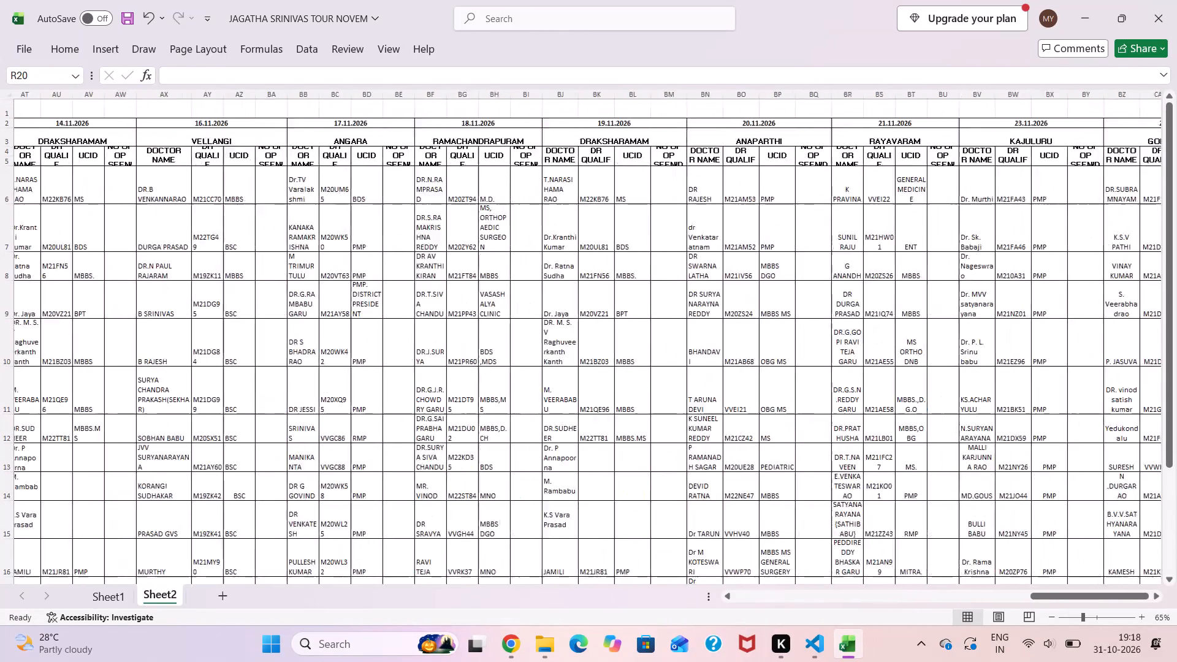
pyautogui.hscroll(5, 716, 314)
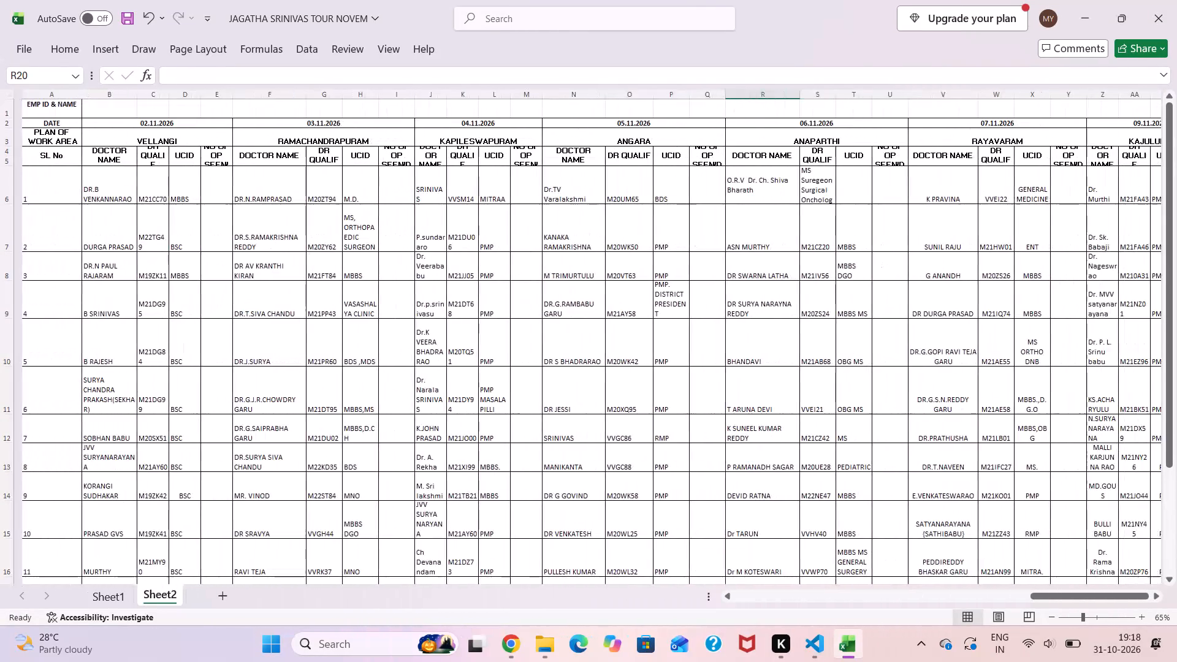
pyautogui.hscroll(-3, 716, 314)
pyautogui.scroll(-2, 716, 314)
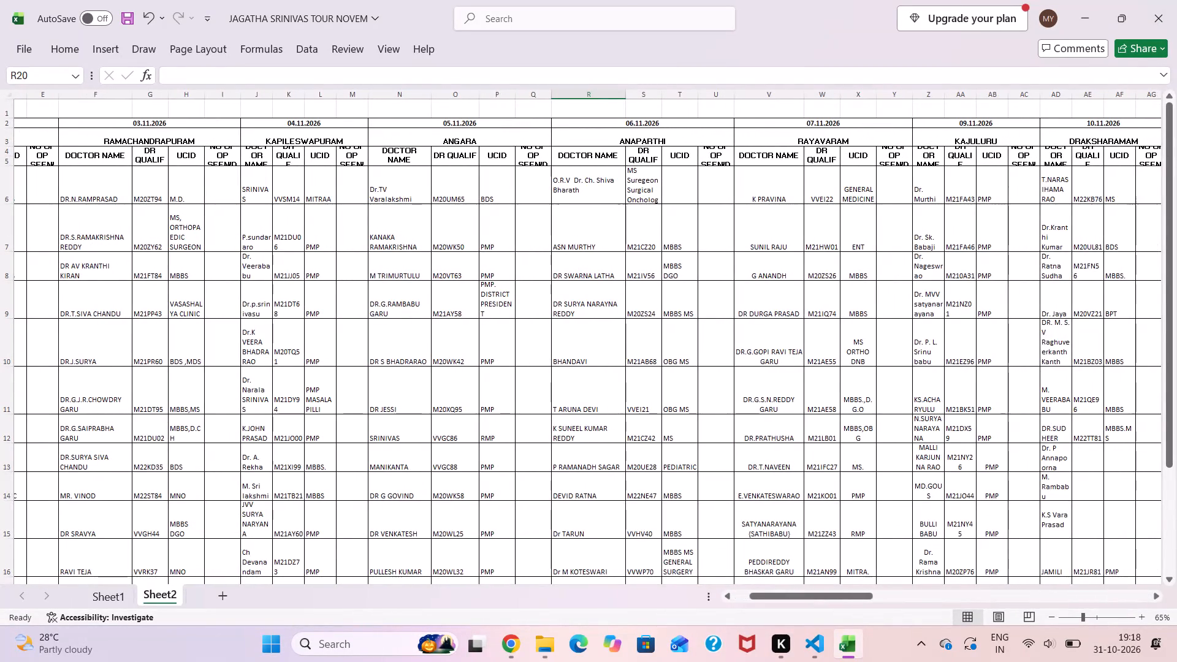
pyautogui.scroll(-2, 716, 314)
pyautogui.scroll(3, 716, 314)
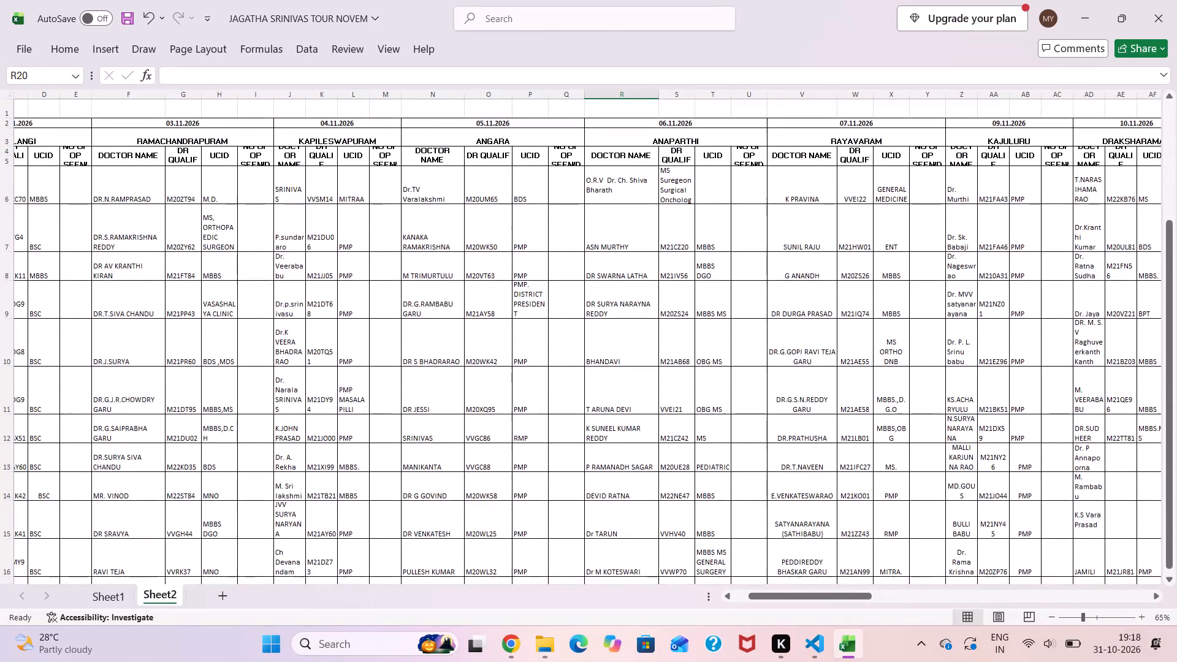
pyautogui.hscroll(-5, 716, 314)
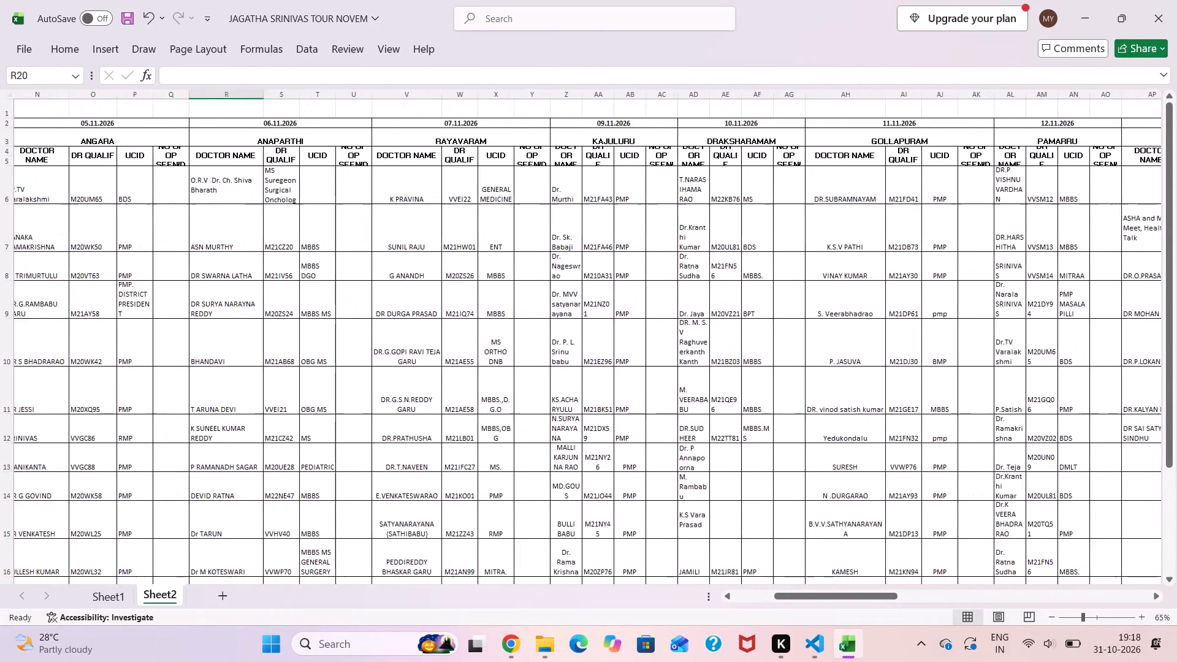
pyautogui.hscroll(-2, 716, 314)
pyautogui.hscroll(9, 716, 314)
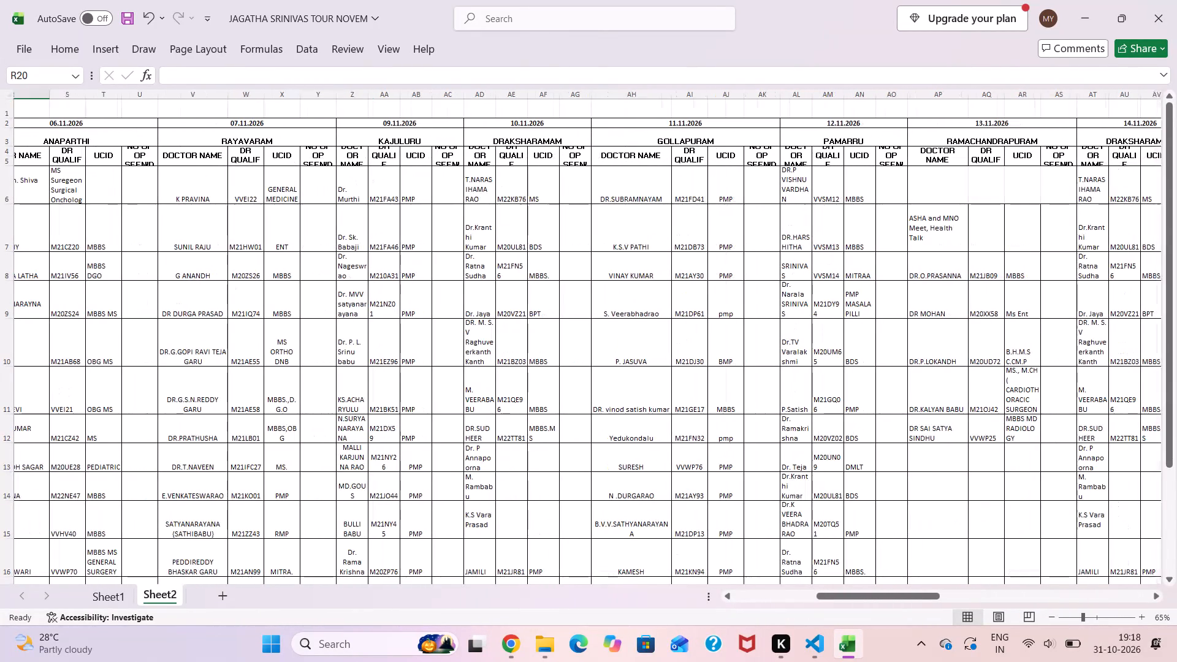
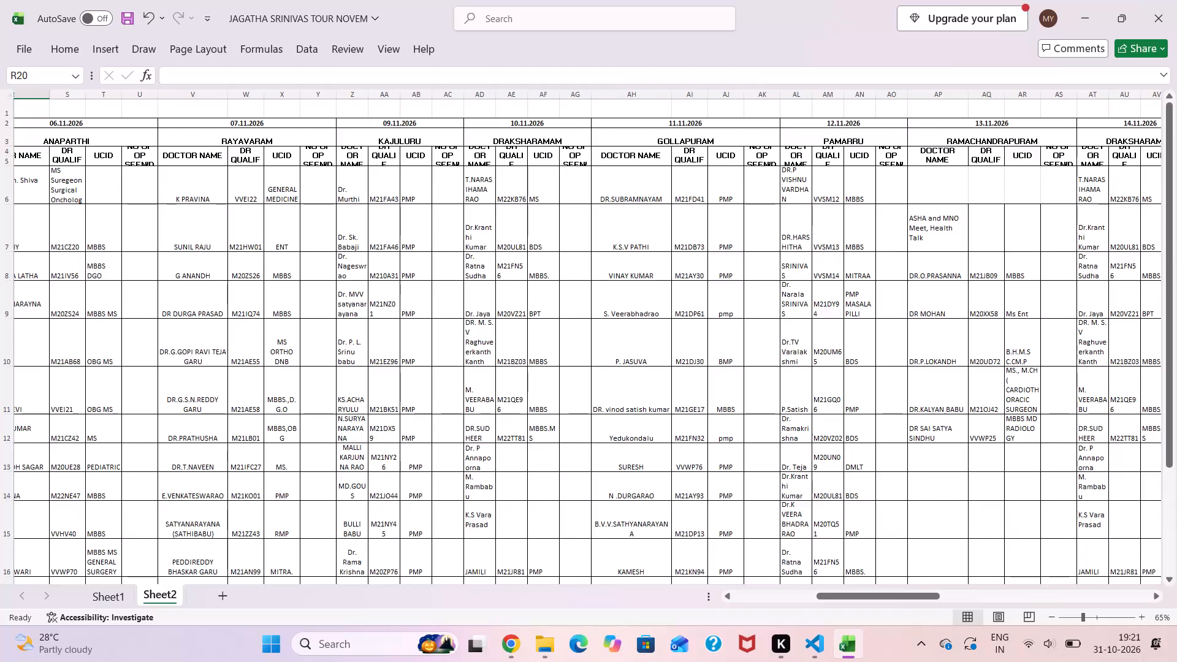
# Examine the doctor lists on Sheet2 from 02.11.2026 through 07.11.2026, down to the last row of the table.
pyautogui.hscroll(5, 595, 322)
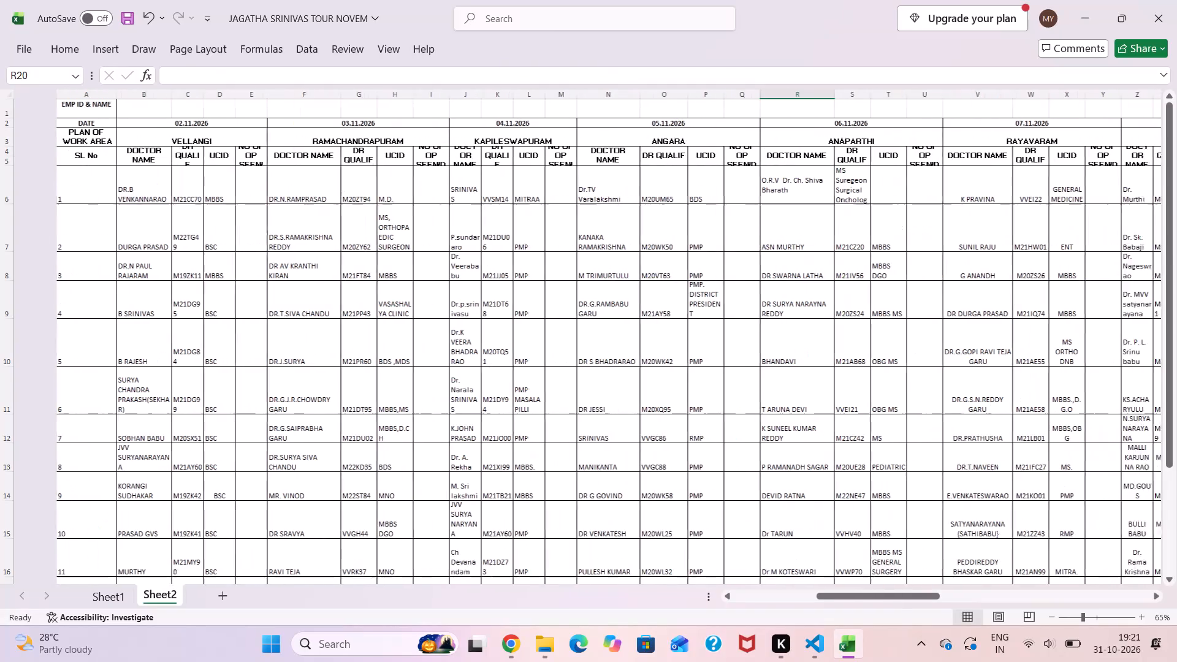
pyautogui.scroll(-1, 595, 322)
pyautogui.scroll(3, 595, 322)
pyautogui.scroll(-1, 595, 322)
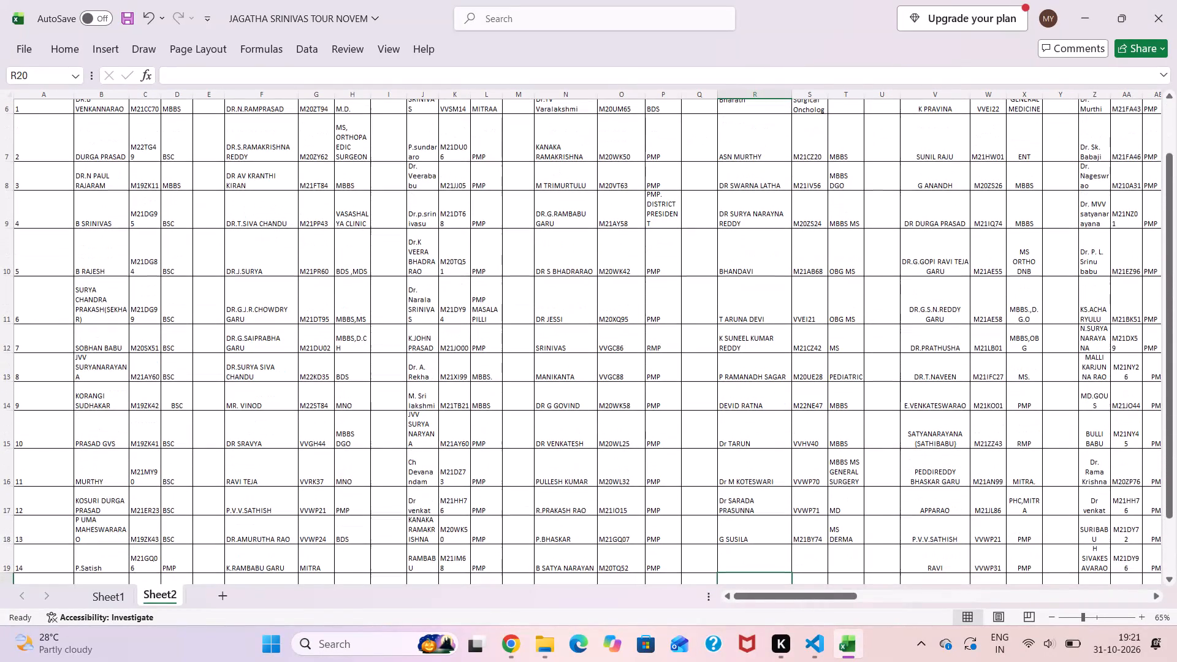
pyautogui.scroll(6, 677, 369)
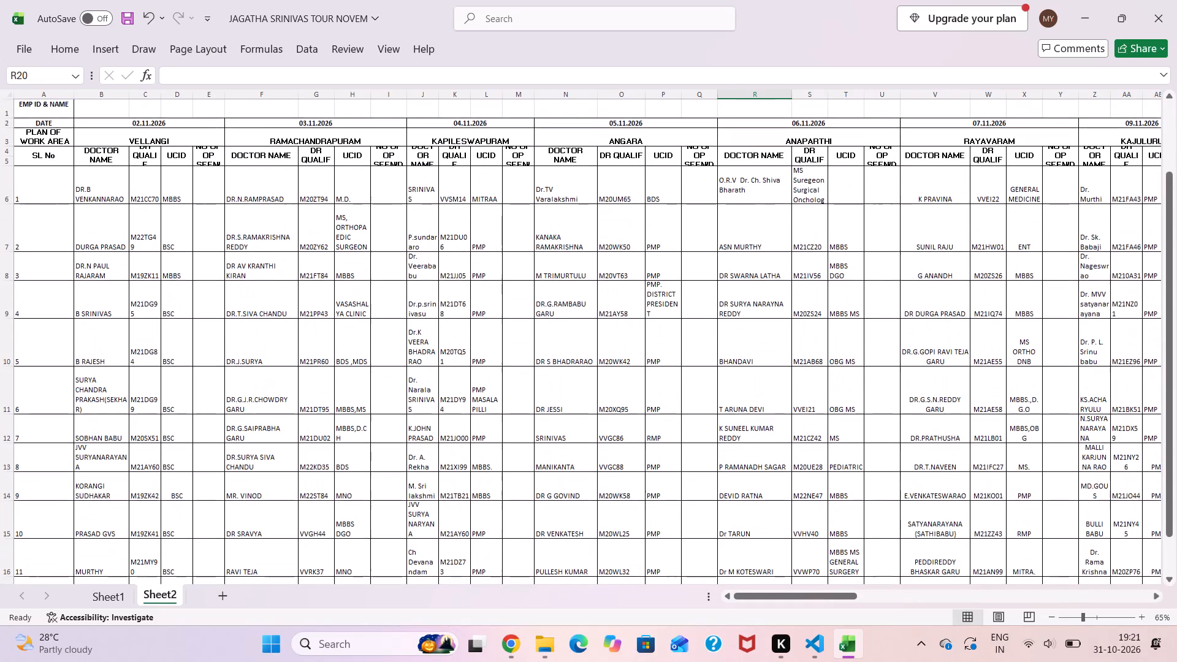
pyautogui.scroll(-2, 677, 369)
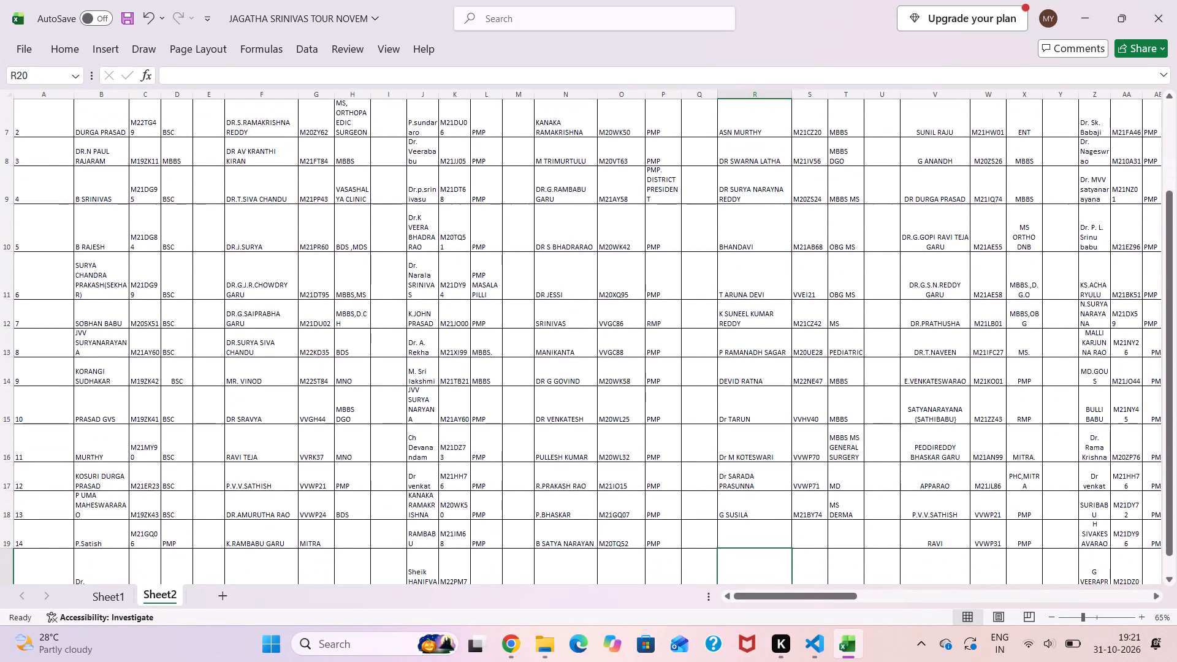
pyautogui.scroll(-2, 677, 369)
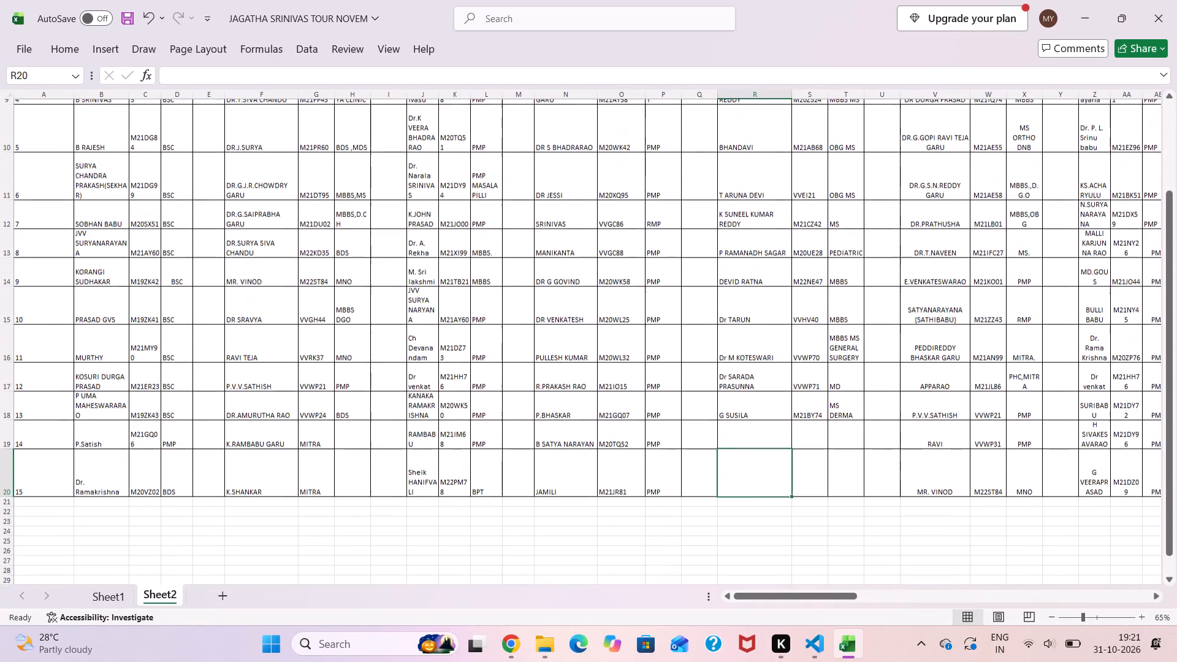
pyautogui.scroll(-1, 722, 367)
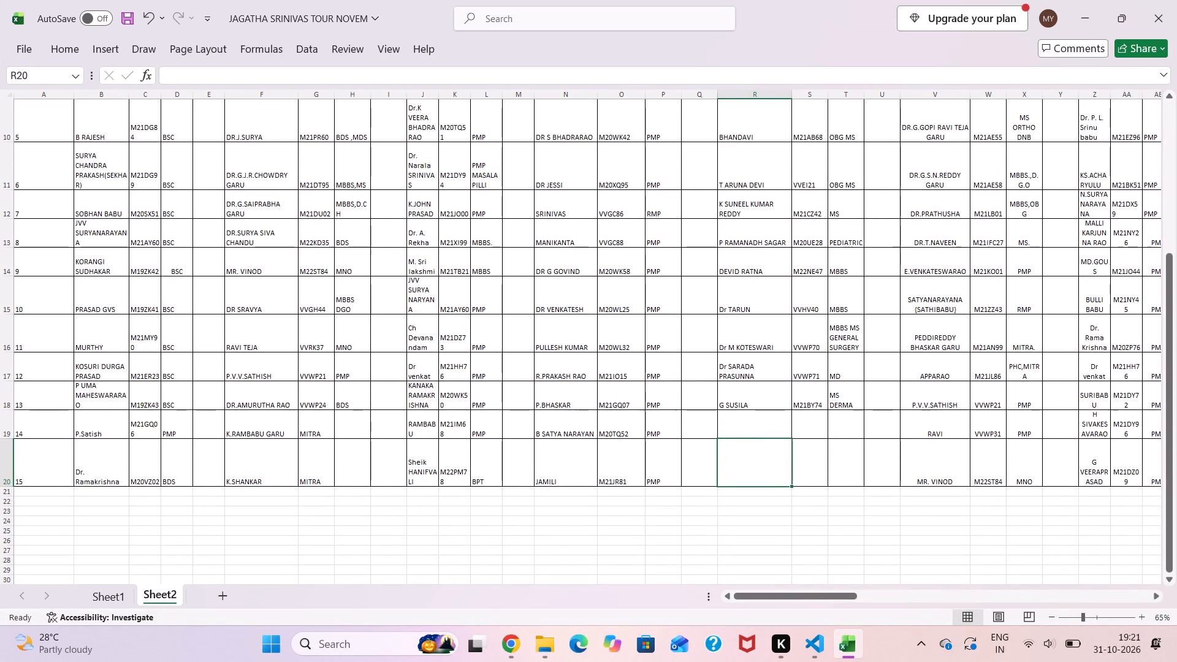
pyautogui.scroll(7, 534, 381)
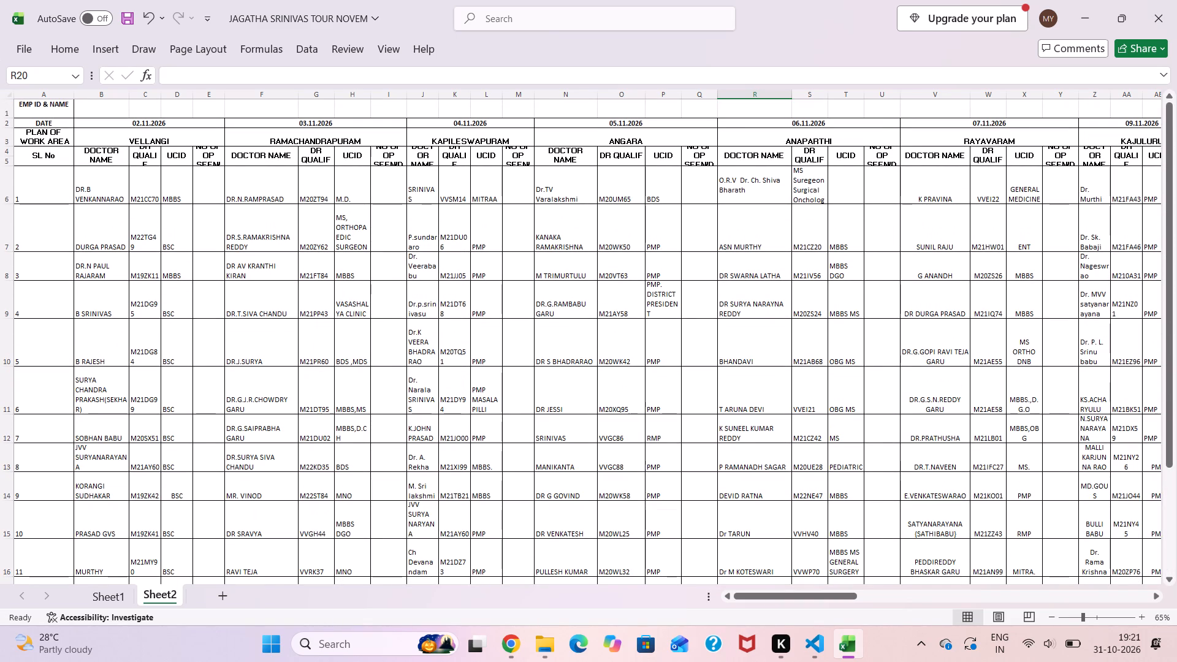
# Review the work area names and doctor entries on Sheet2 across the dates from 03.11.2026 through 18.11.2026.
pyautogui.hscroll(-1, 717, 151)
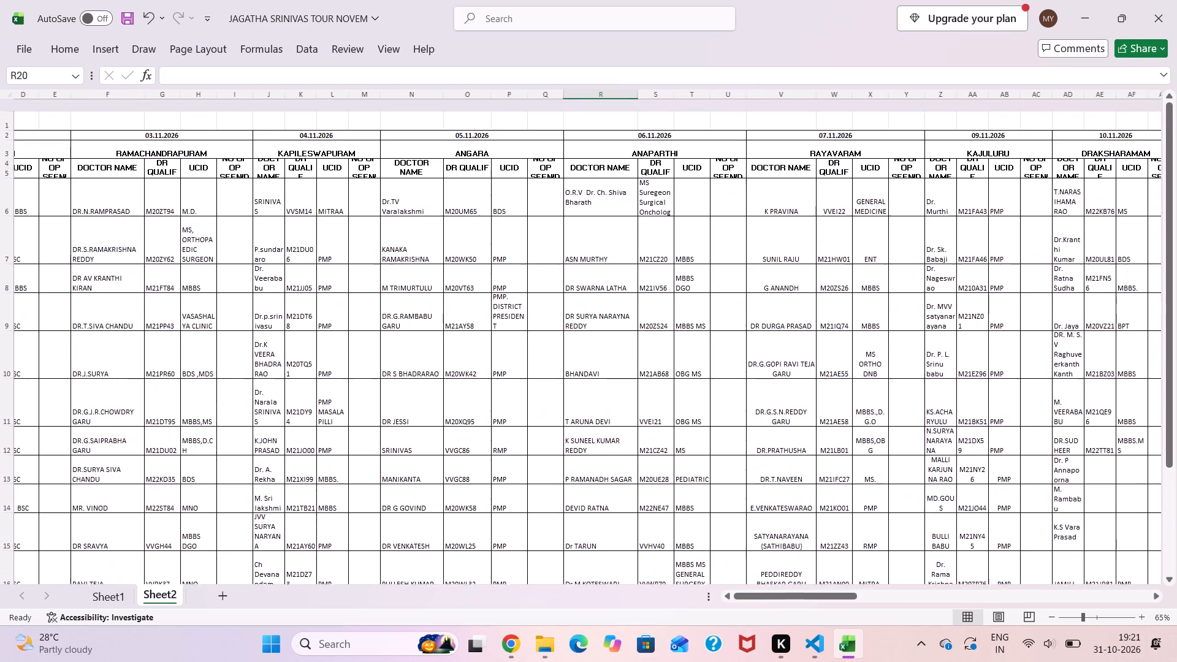
pyautogui.hscroll(-5, 717, 151)
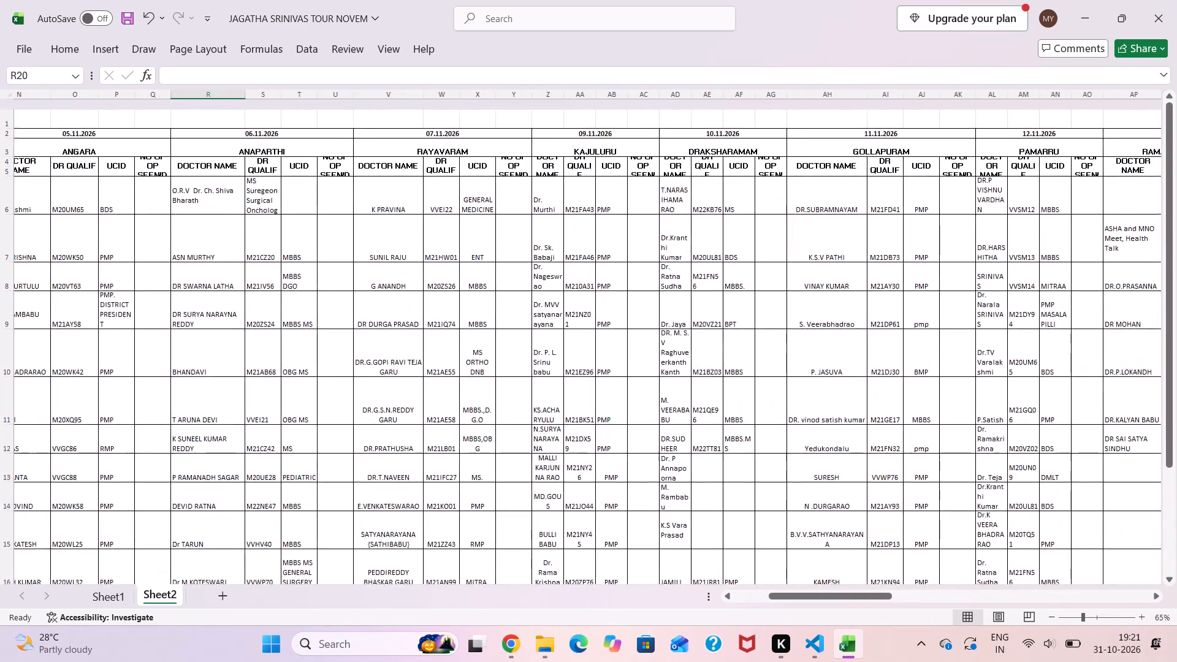
pyautogui.hscroll(-1, 717, 151)
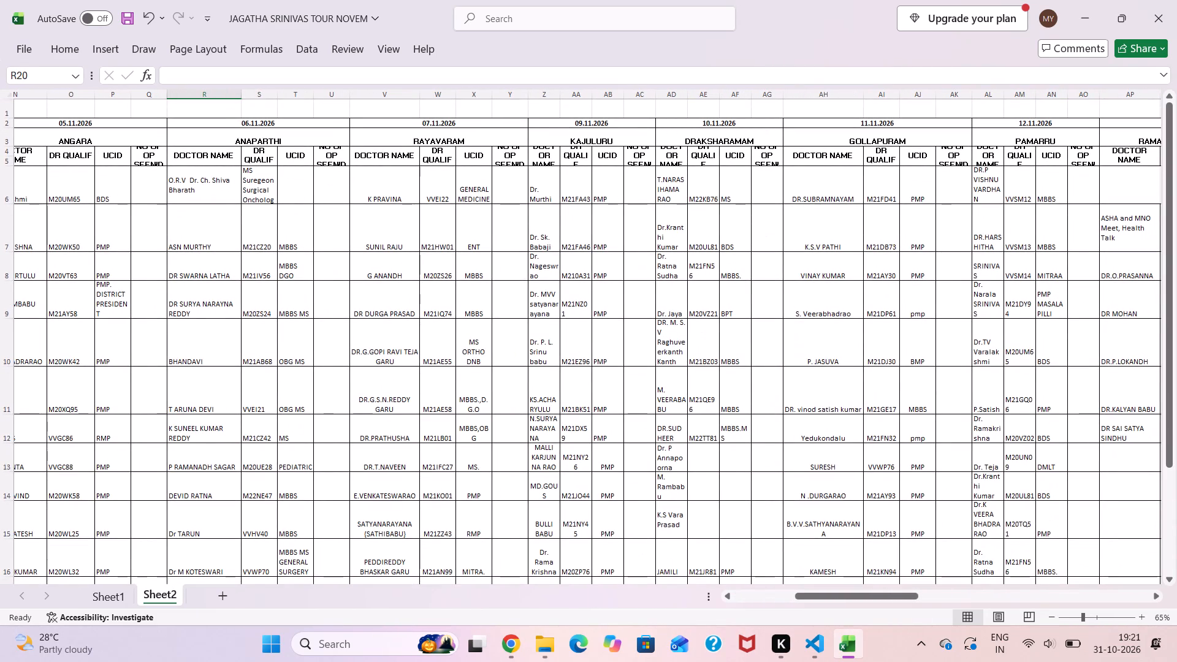
pyautogui.hscroll(-5, 717, 151)
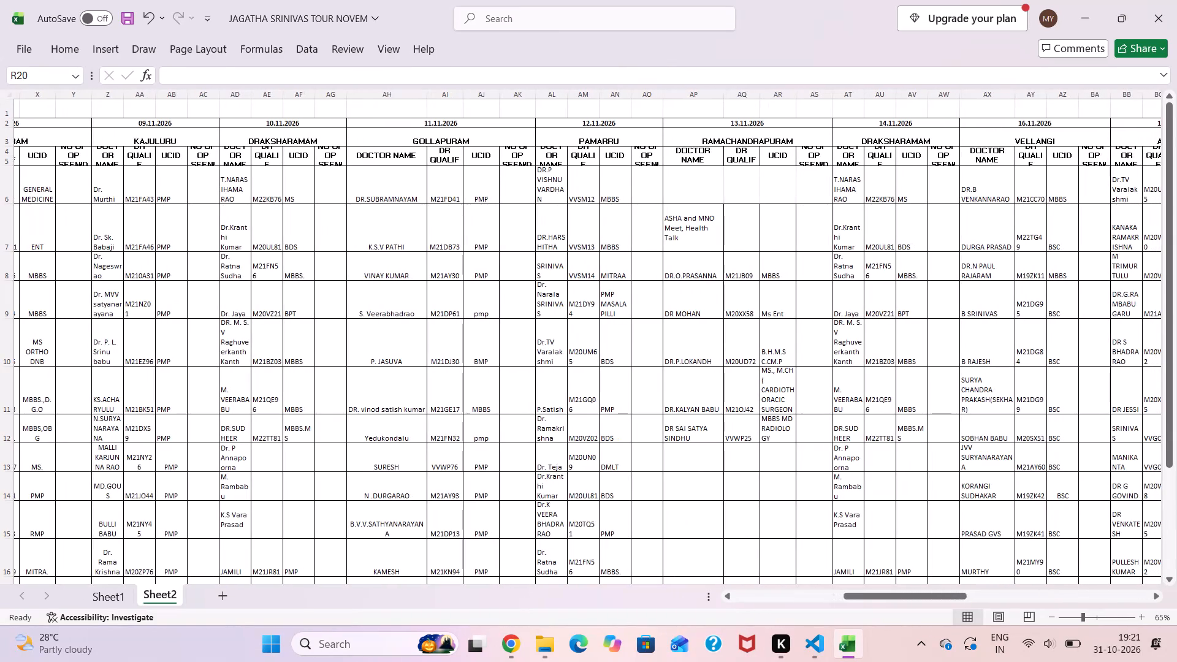
pyautogui.hscroll(-3, 717, 151)
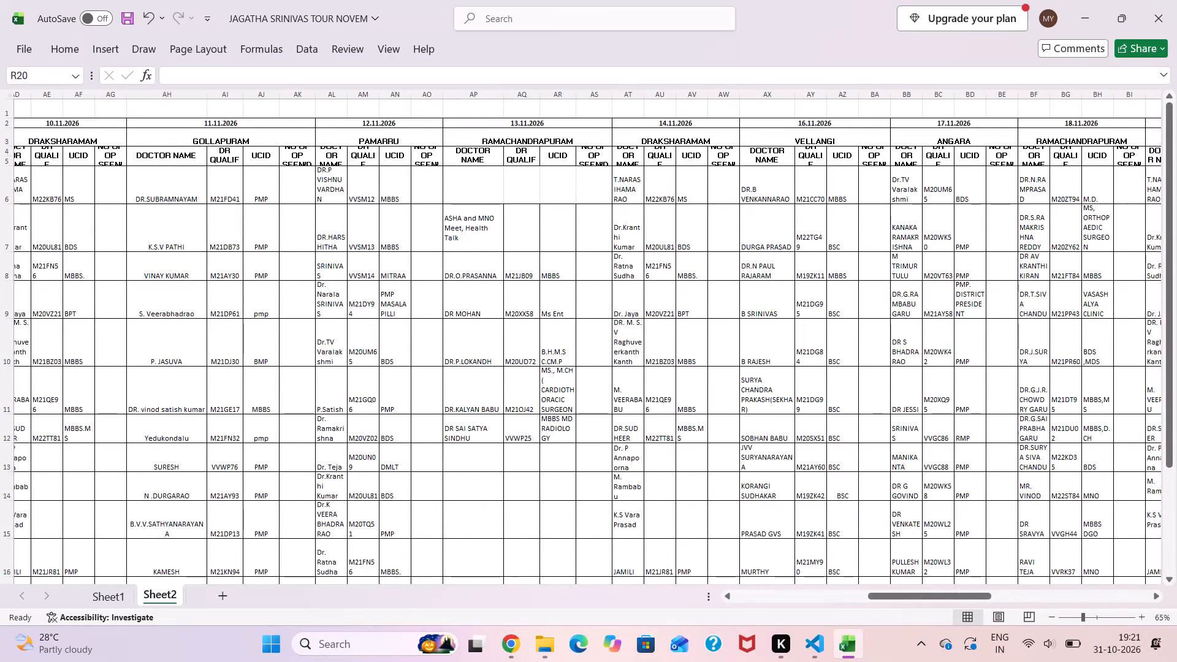
pyautogui.hscroll(20, 701, 234)
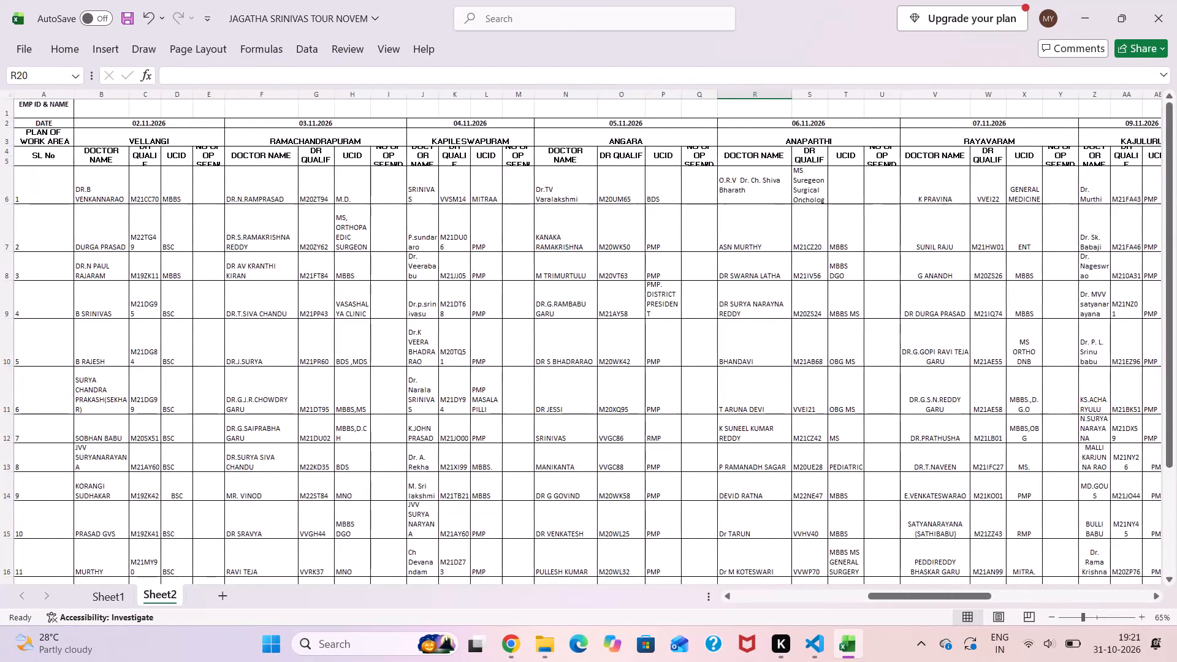
# Compare the doctor lists on Sheet2 from 02.11.2026 through 11.11.2026, checking the bottom rows for each date.
pyautogui.scroll(-1, 701, 234)
pyautogui.scroll(1, 701, 234)
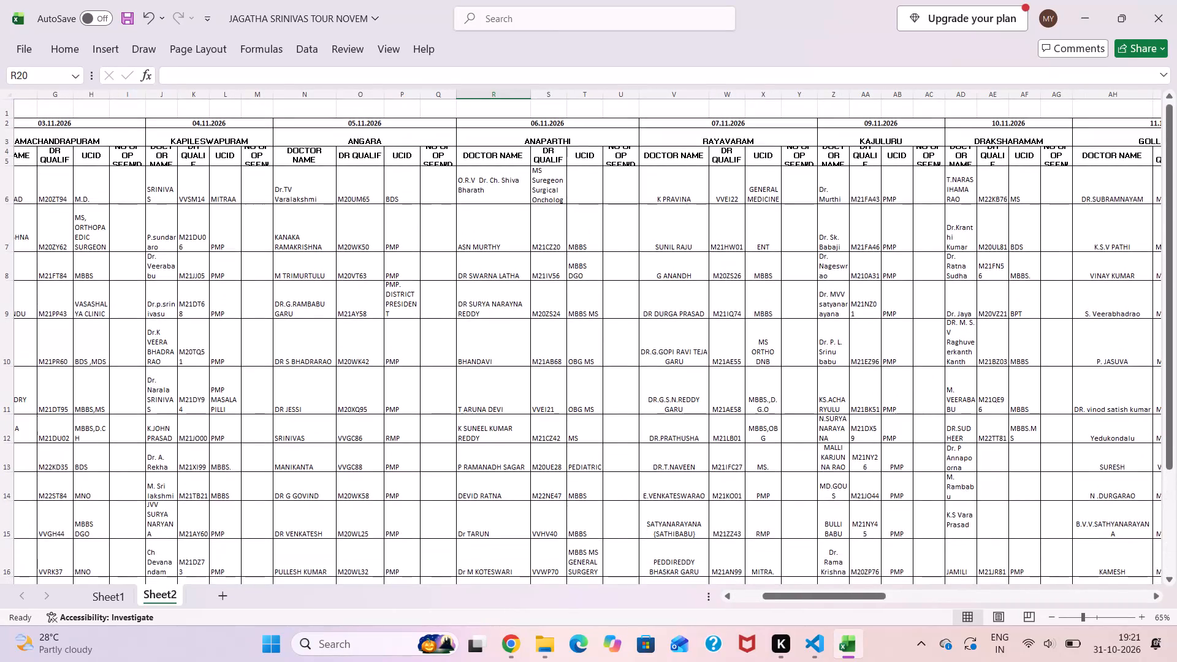
pyautogui.hscroll(-1, 873, 191)
pyautogui.scroll(-1, 873, 191)
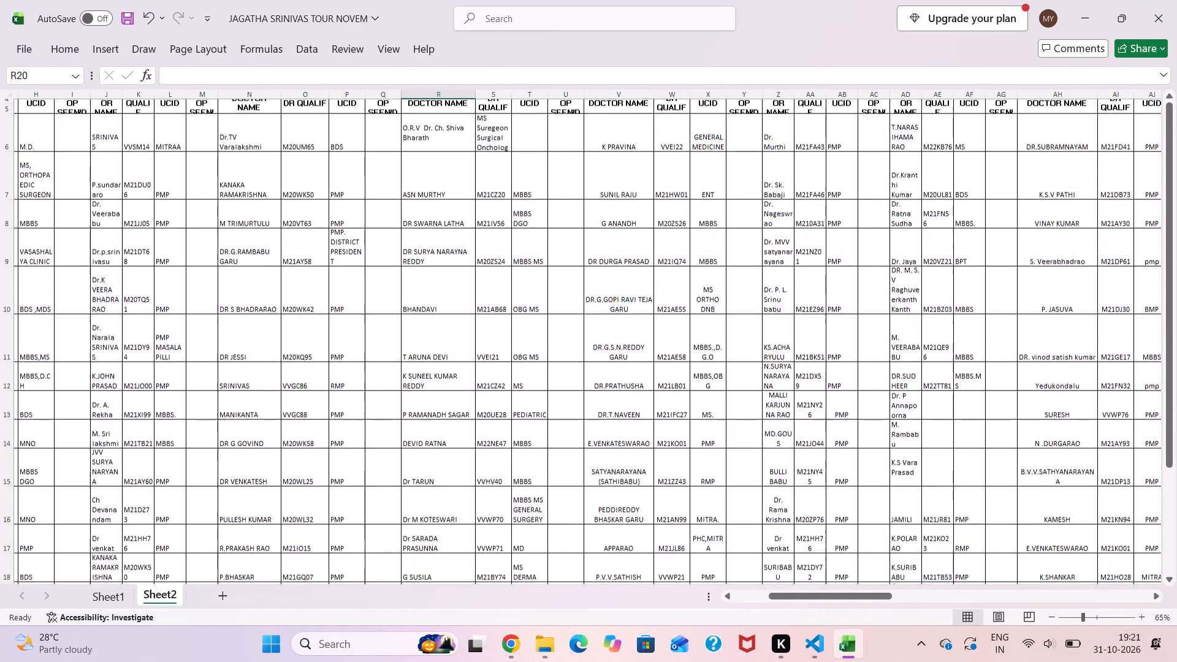
pyautogui.scroll(-3, 873, 191)
pyautogui.scroll(3, 873, 191)
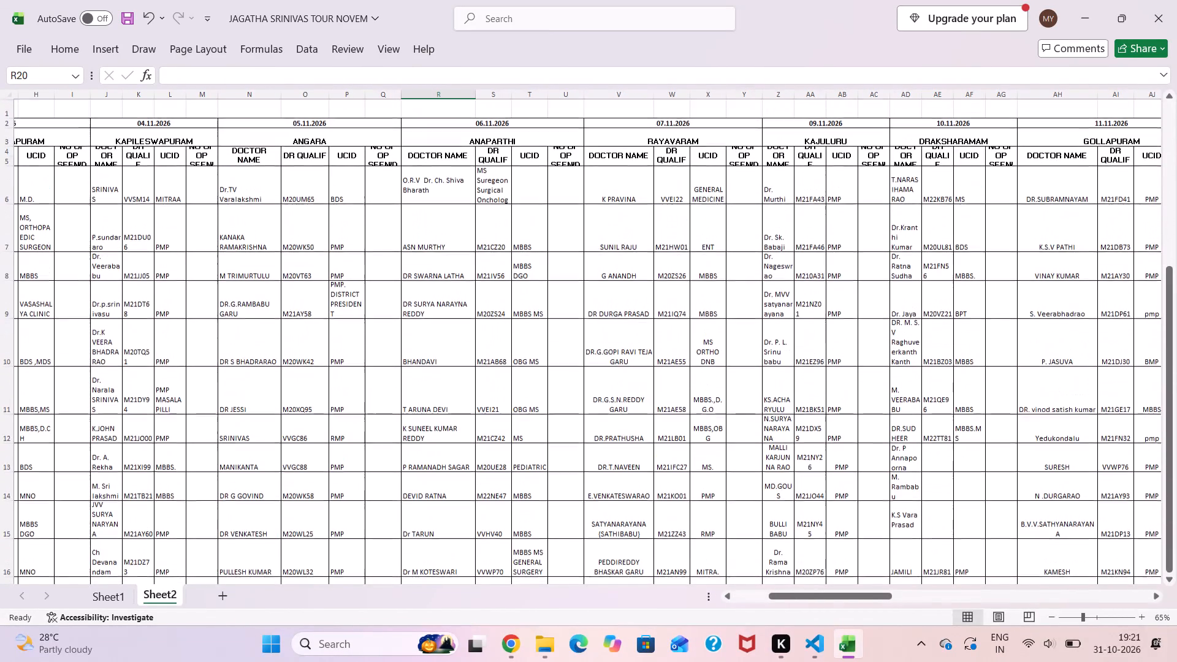
pyautogui.scroll(1, 572, 329)
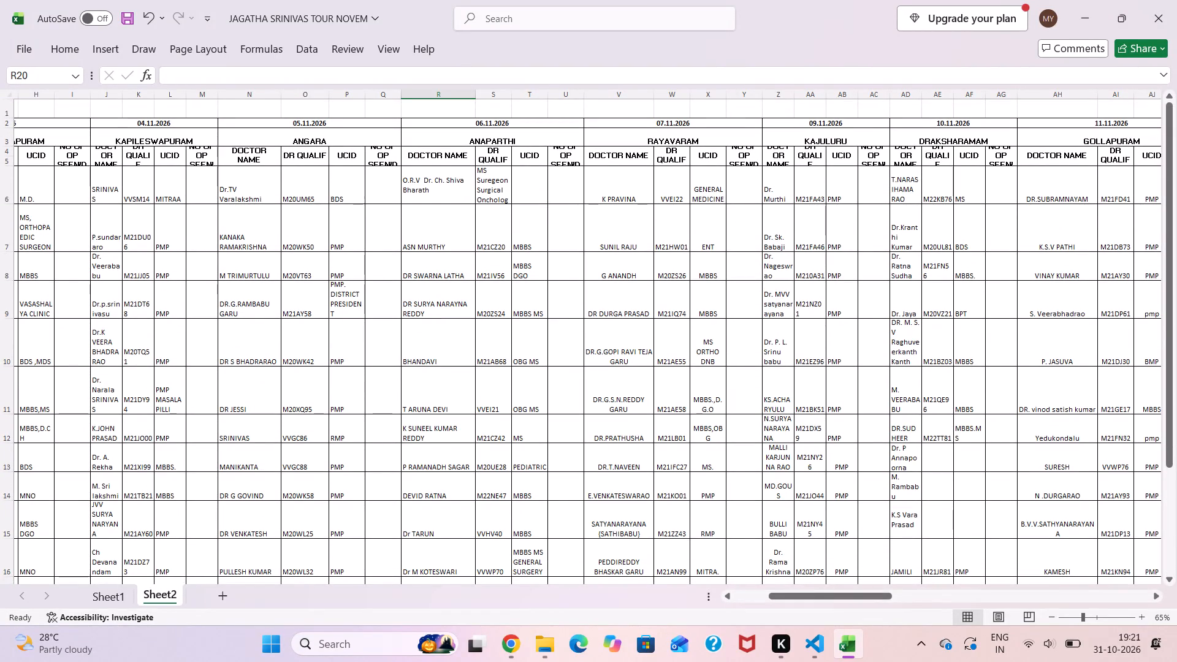
pyautogui.scroll(-1, 494, 473)
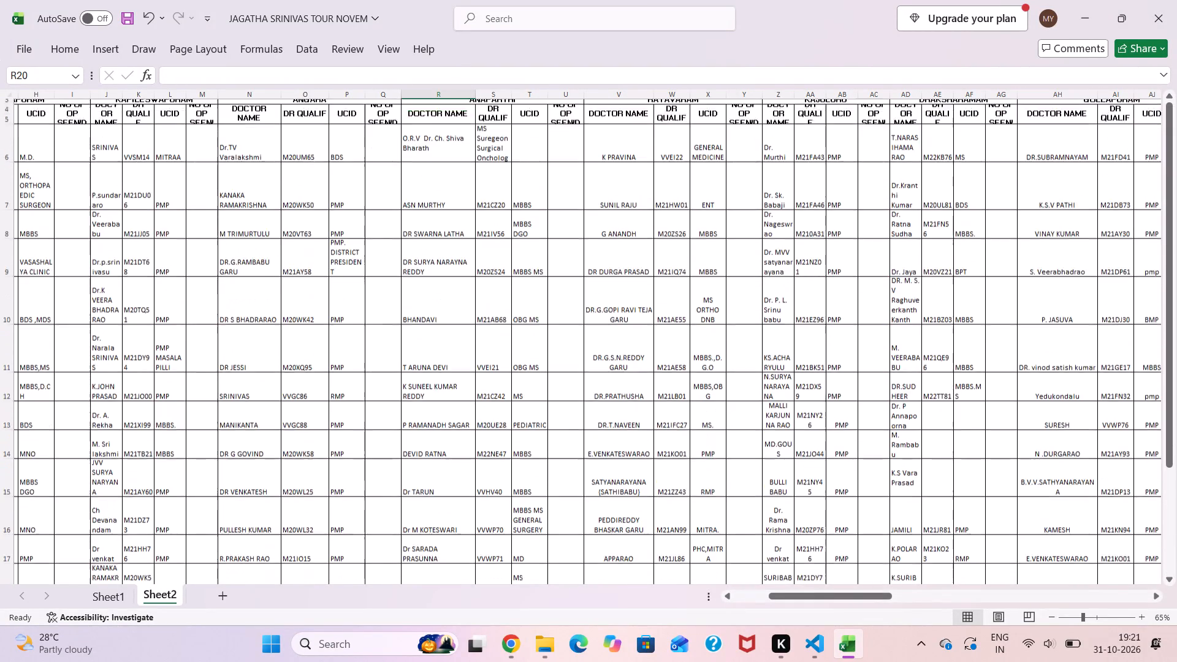
pyautogui.scroll(-1, 494, 473)
pyautogui.scroll(4, 494, 473)
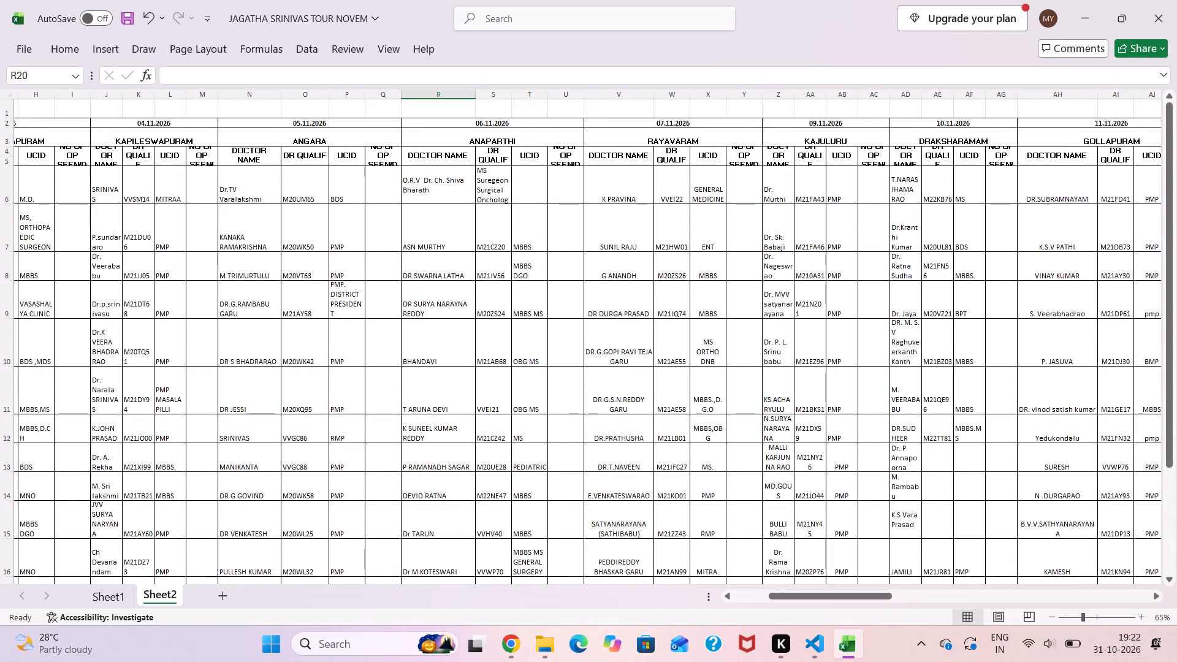
pyautogui.scroll(-3, 475, 546)
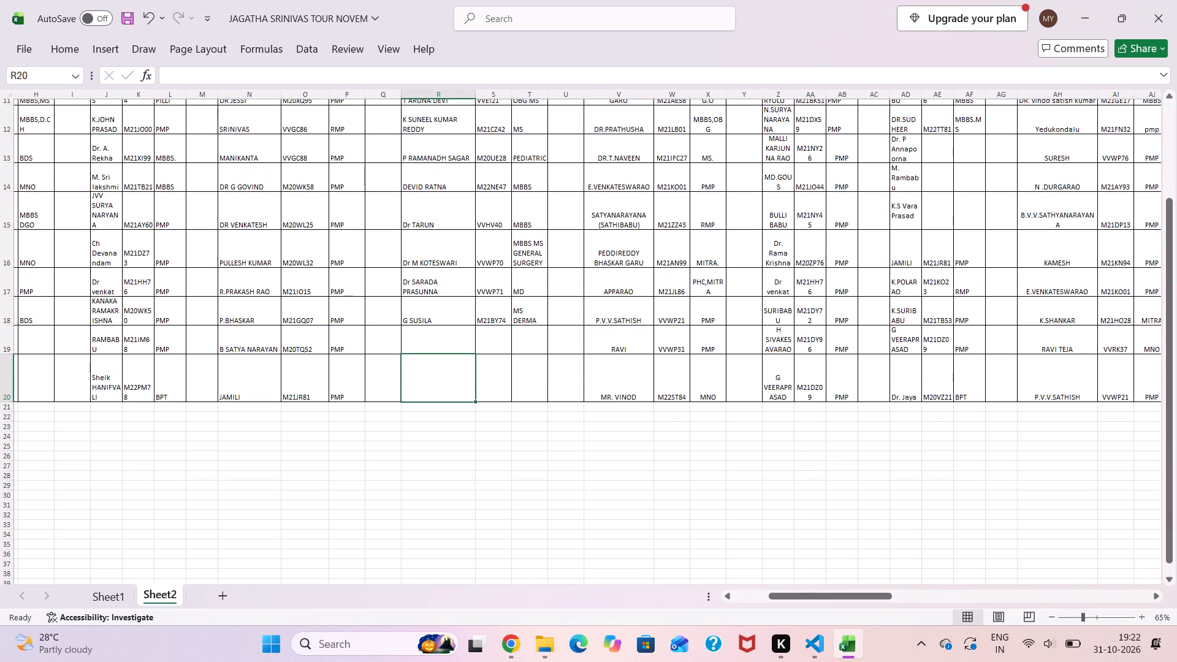
pyautogui.scroll(1, 475, 546)
pyautogui.hscroll(4, 475, 546)
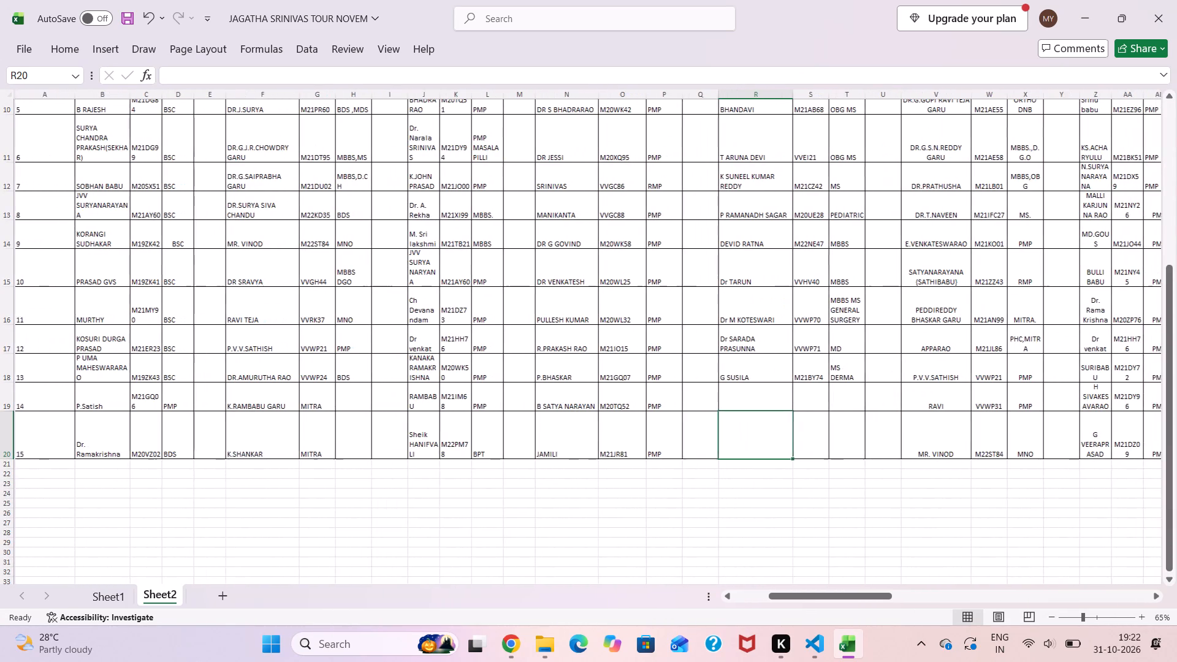
pyautogui.hscroll(1, 475, 546)
pyautogui.scroll(-1, 475, 546)
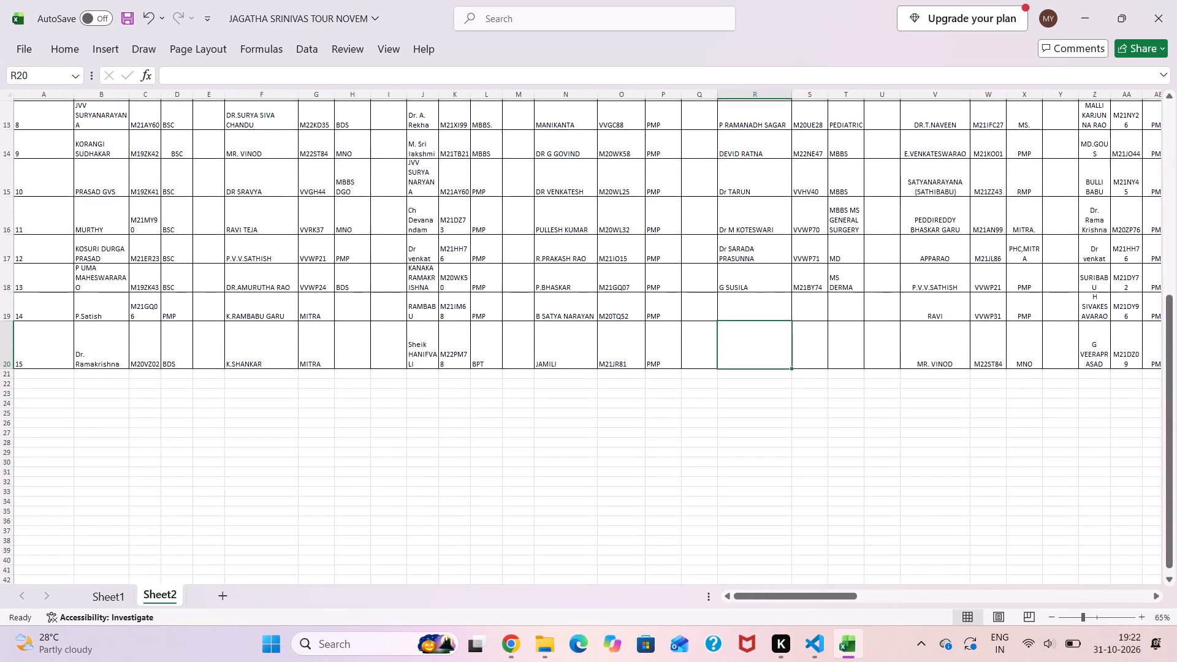
pyautogui.hscroll(1, 658, 391)
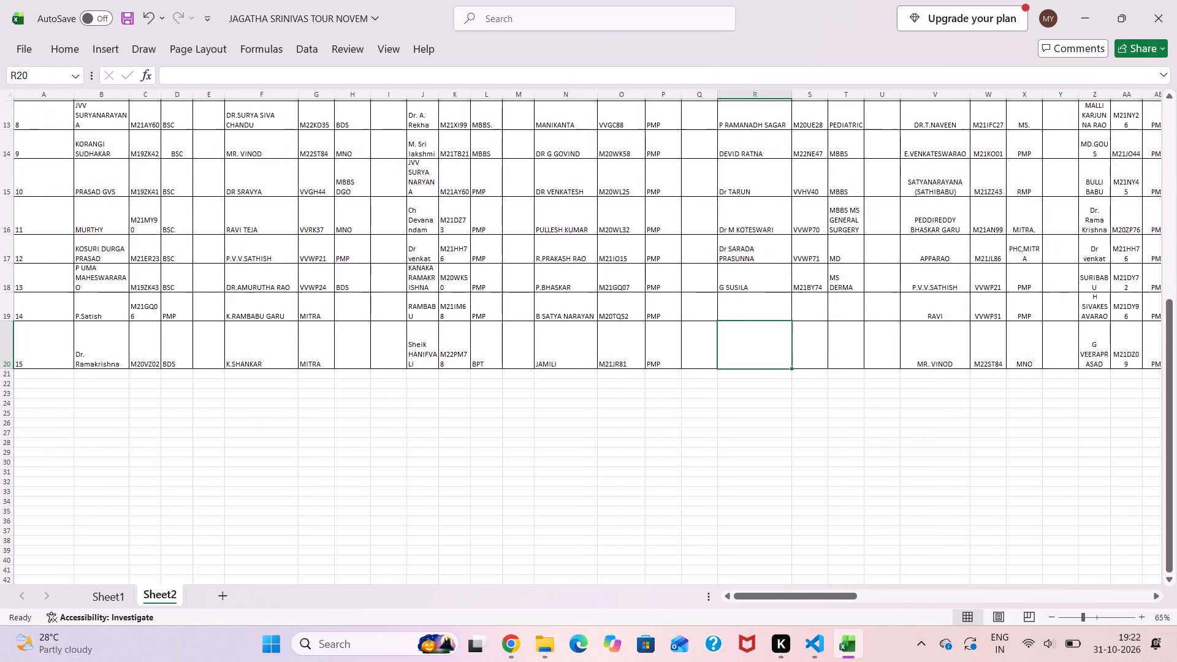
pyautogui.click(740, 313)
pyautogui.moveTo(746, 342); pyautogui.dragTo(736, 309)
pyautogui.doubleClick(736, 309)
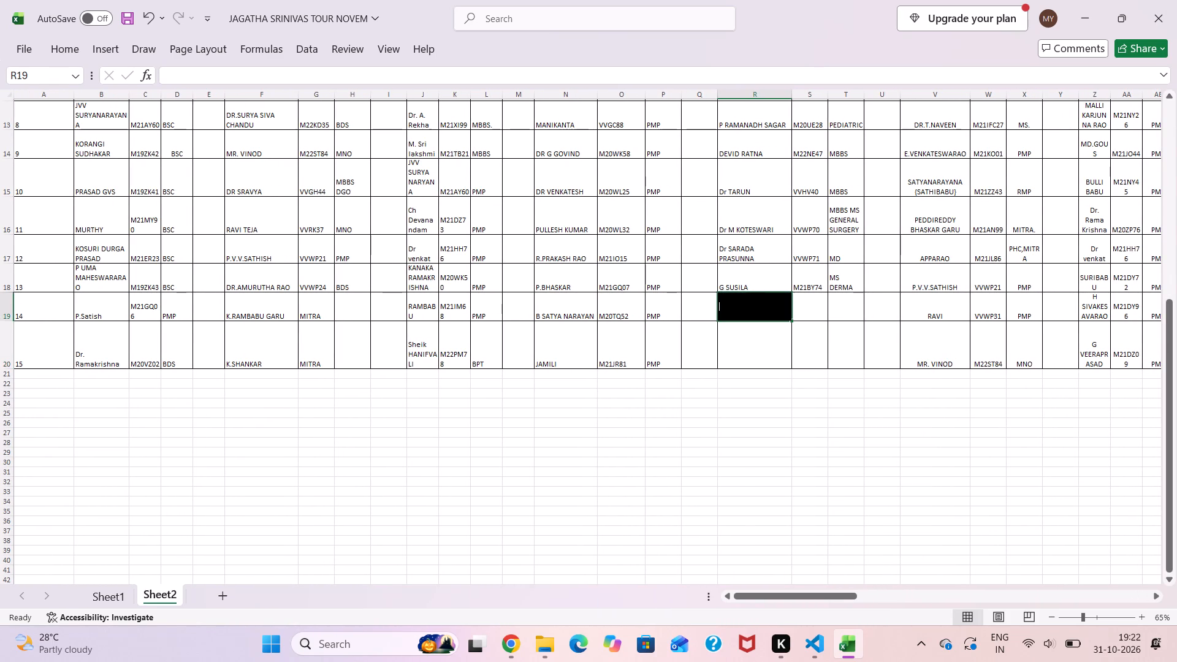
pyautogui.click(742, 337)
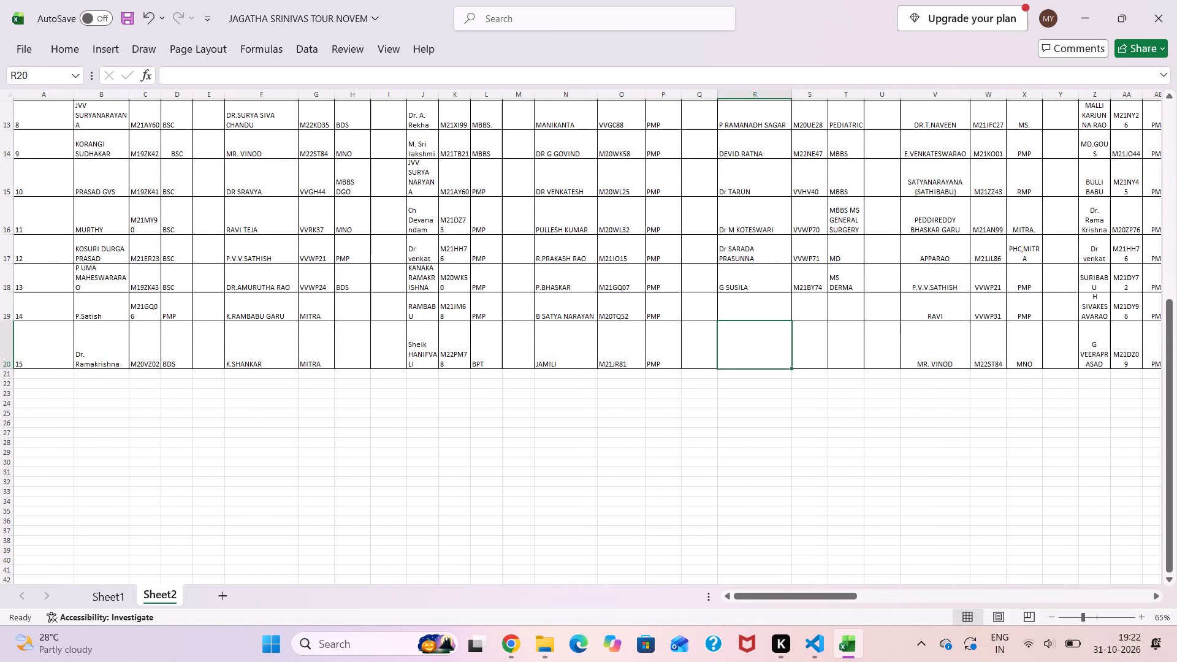
# Recheck the work areas and doctor entries on Sheet2 from 02.11.2026 through 07.11.2026, including the 06.11.2026 ANAPARTHI list.
pyautogui.scroll(6, 741, 317)
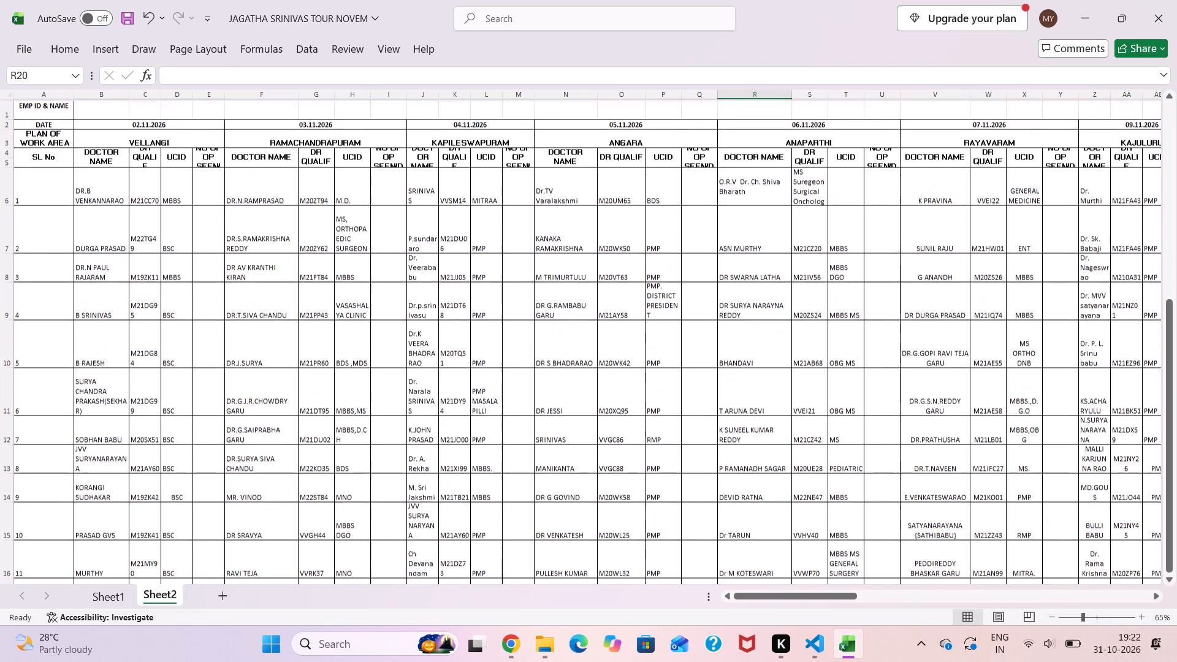
pyautogui.scroll(-3, 741, 317)
pyautogui.scroll(5, 741, 317)
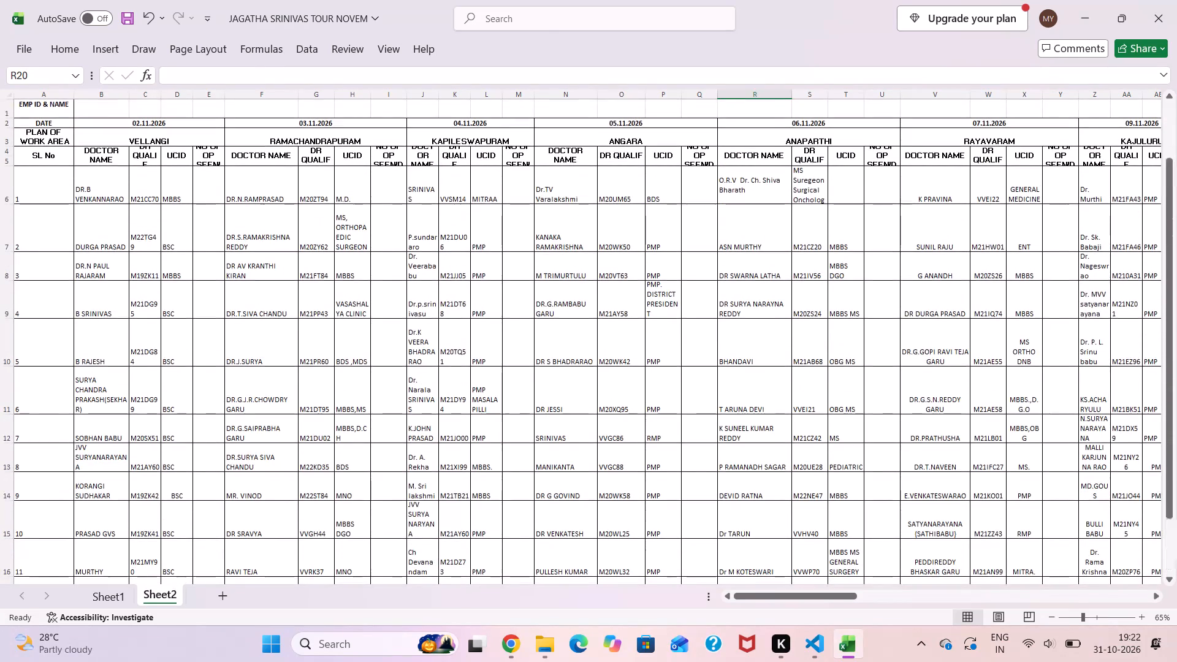
pyautogui.scroll(1, 741, 317)
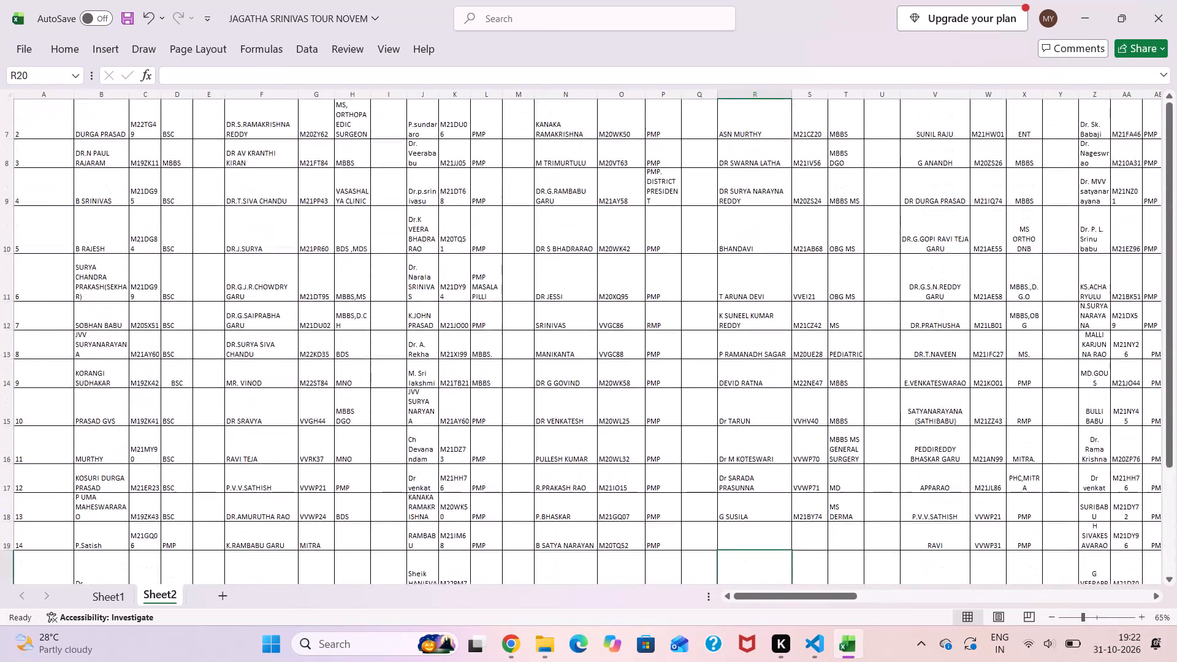
pyautogui.scroll(1, 741, 317)
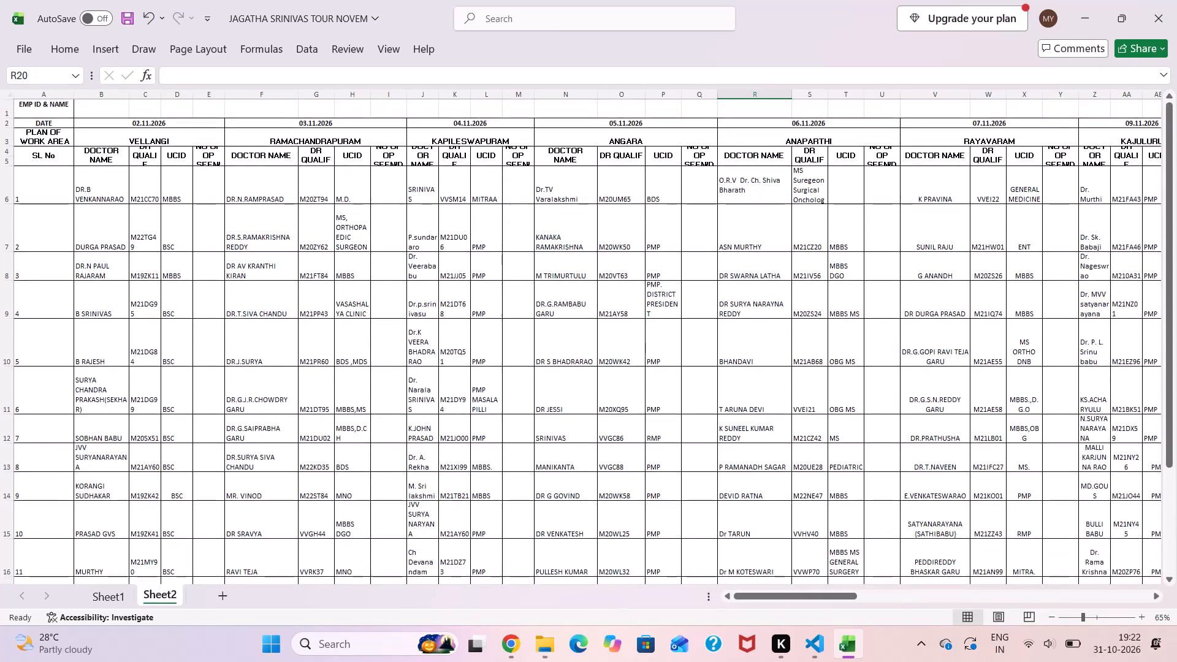
pyautogui.scroll(1, 804, 261)
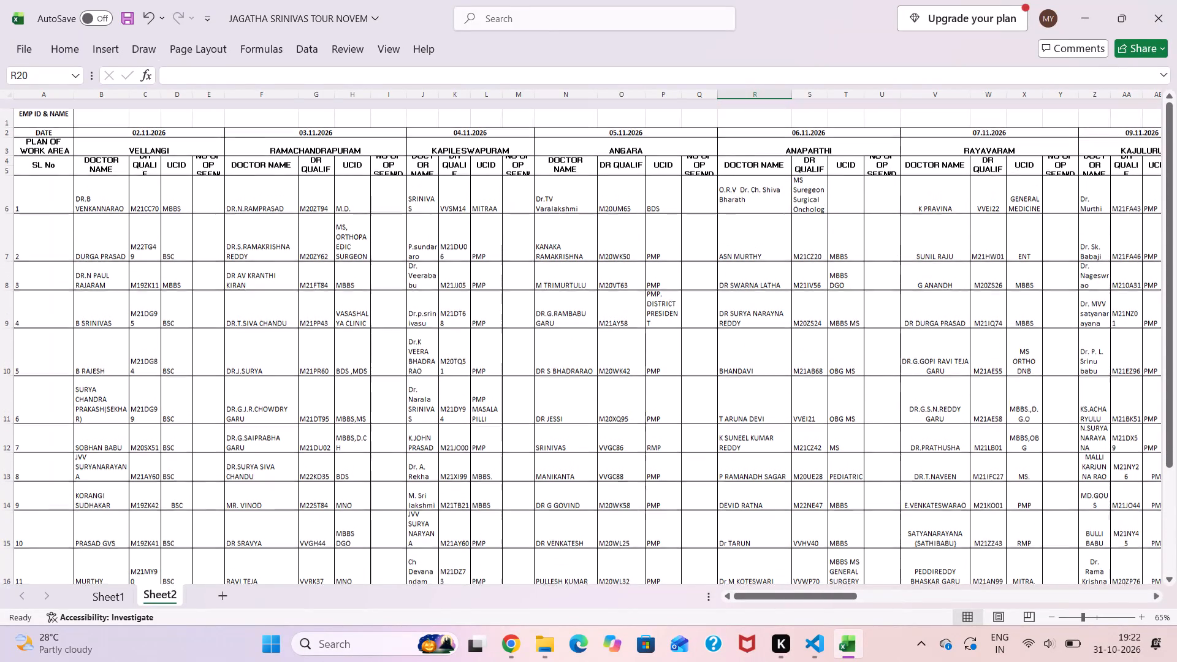
pyautogui.scroll(3, 804, 261)
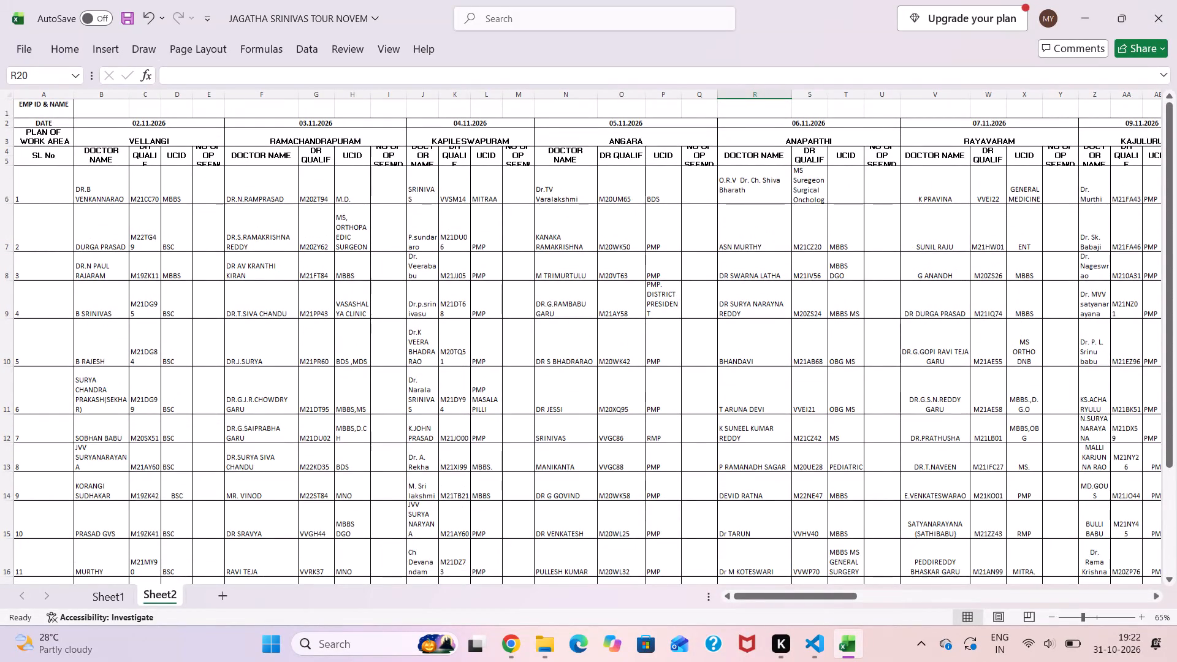
pyautogui.scroll(1, 786, 382)
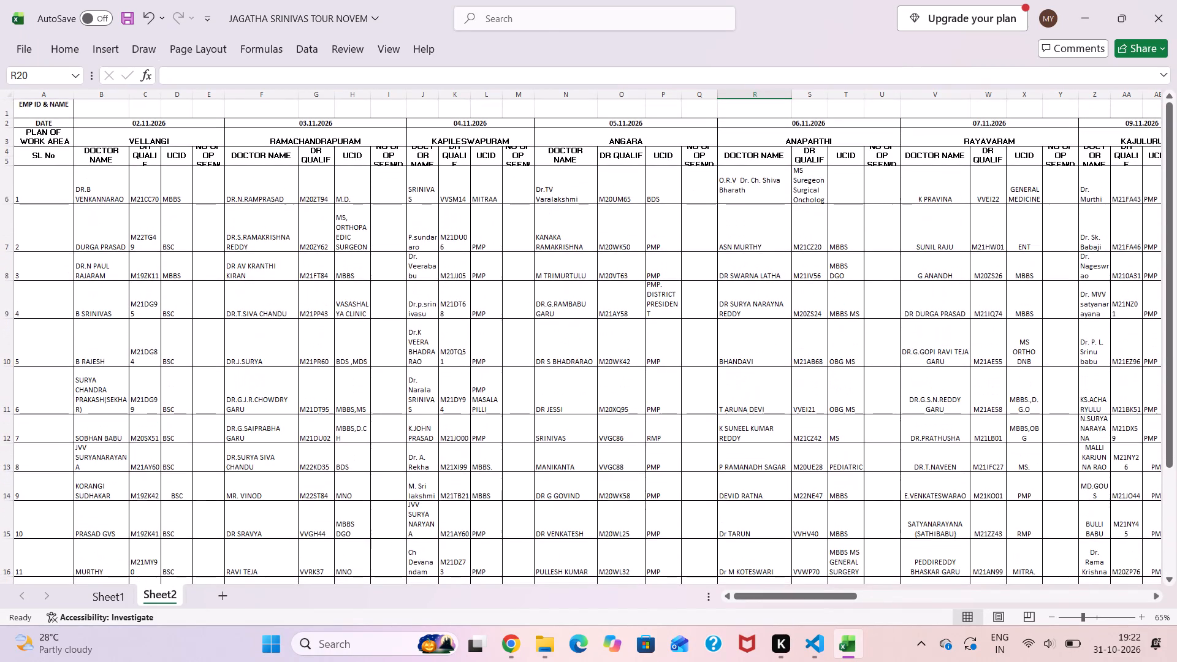
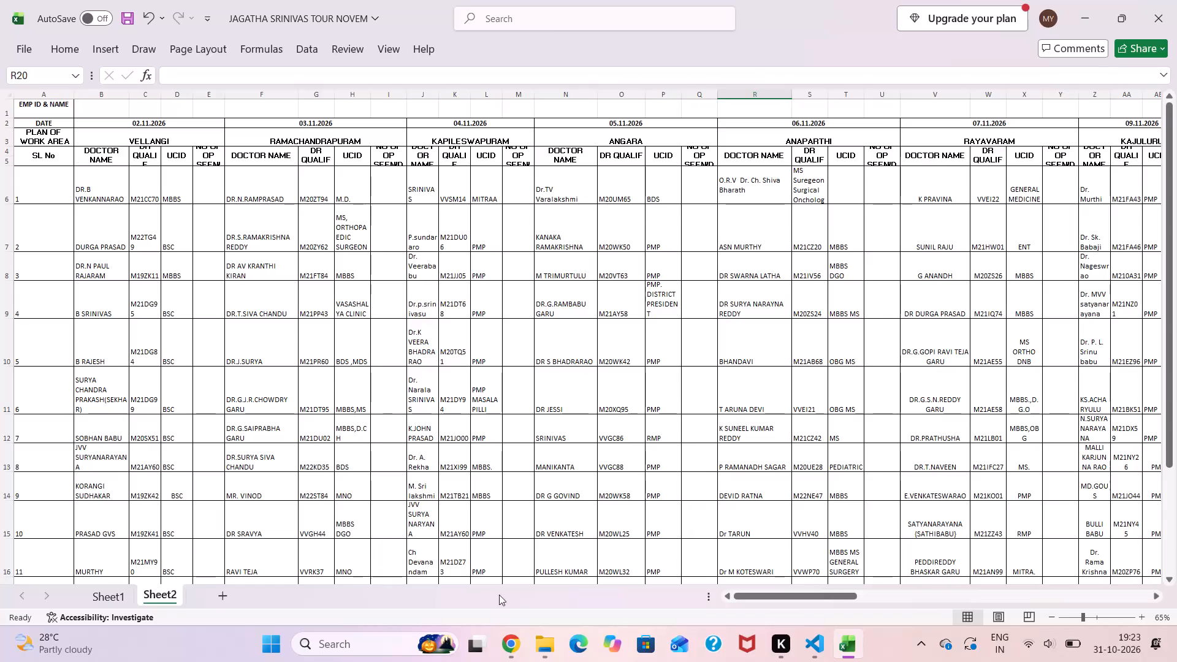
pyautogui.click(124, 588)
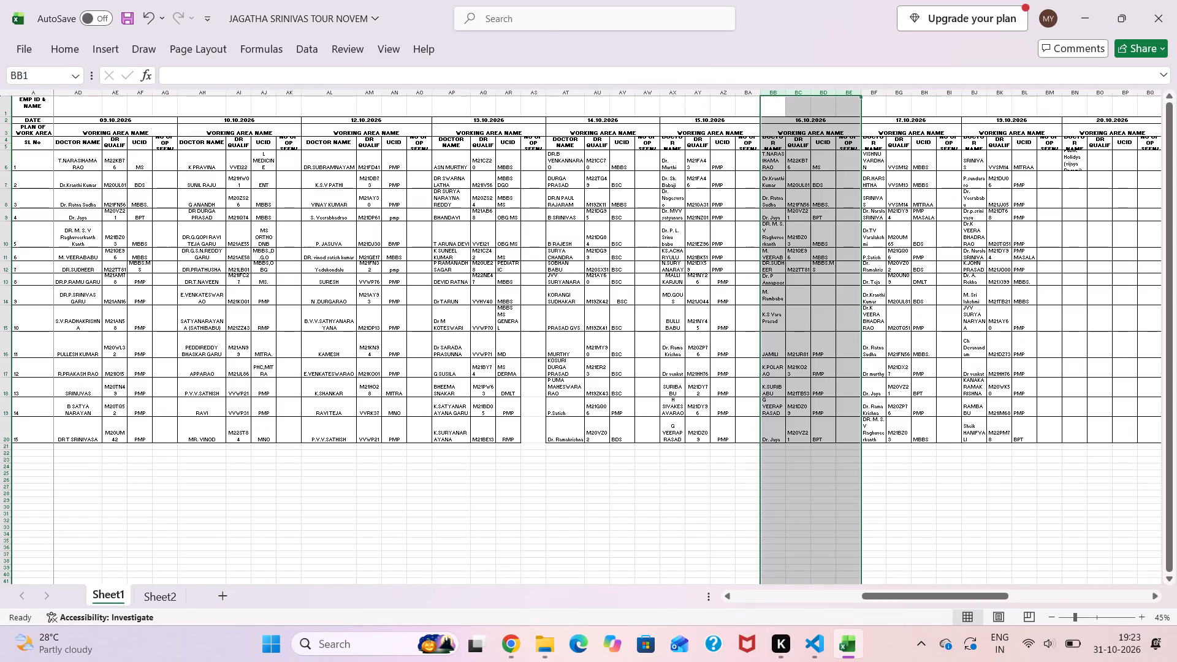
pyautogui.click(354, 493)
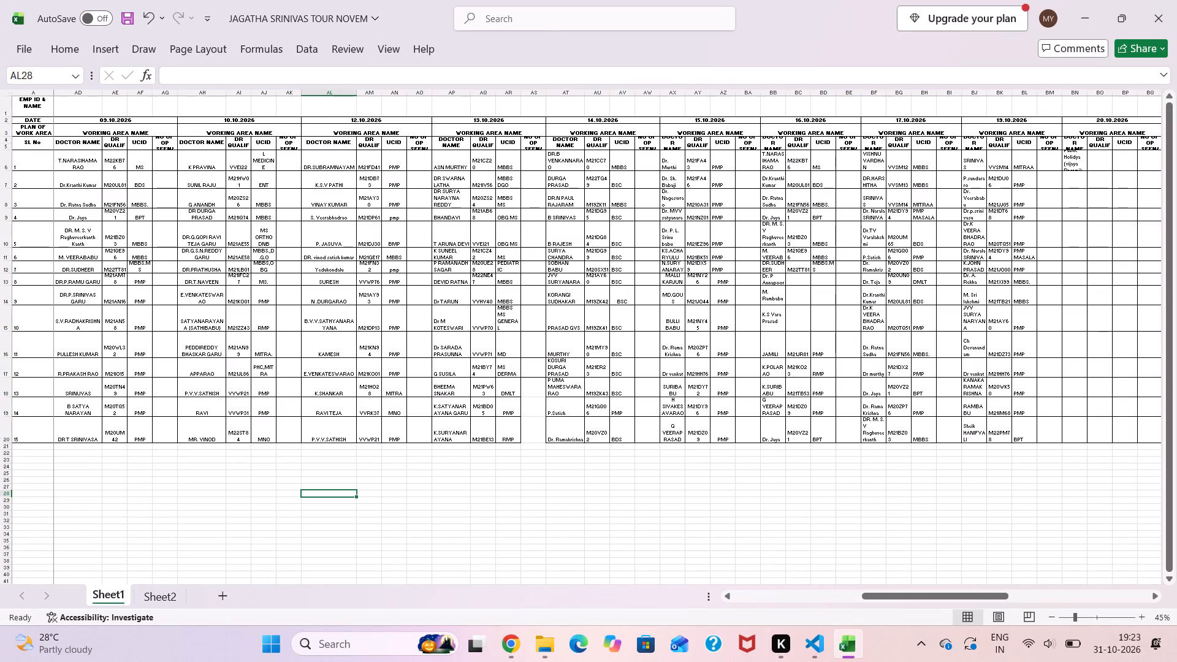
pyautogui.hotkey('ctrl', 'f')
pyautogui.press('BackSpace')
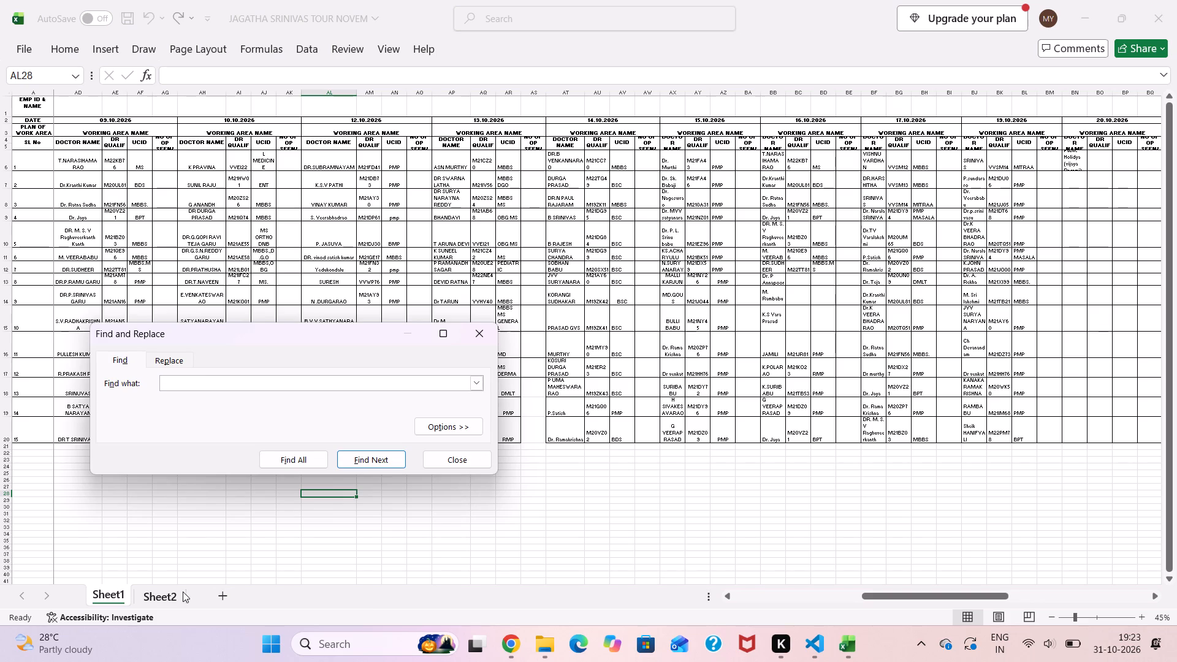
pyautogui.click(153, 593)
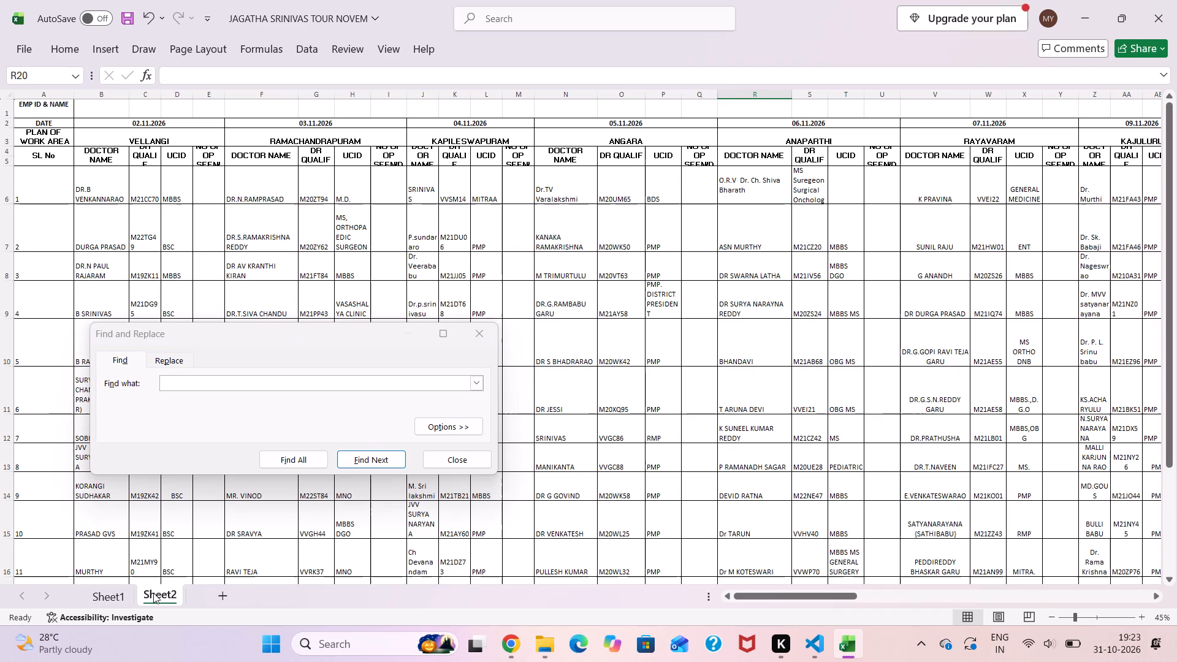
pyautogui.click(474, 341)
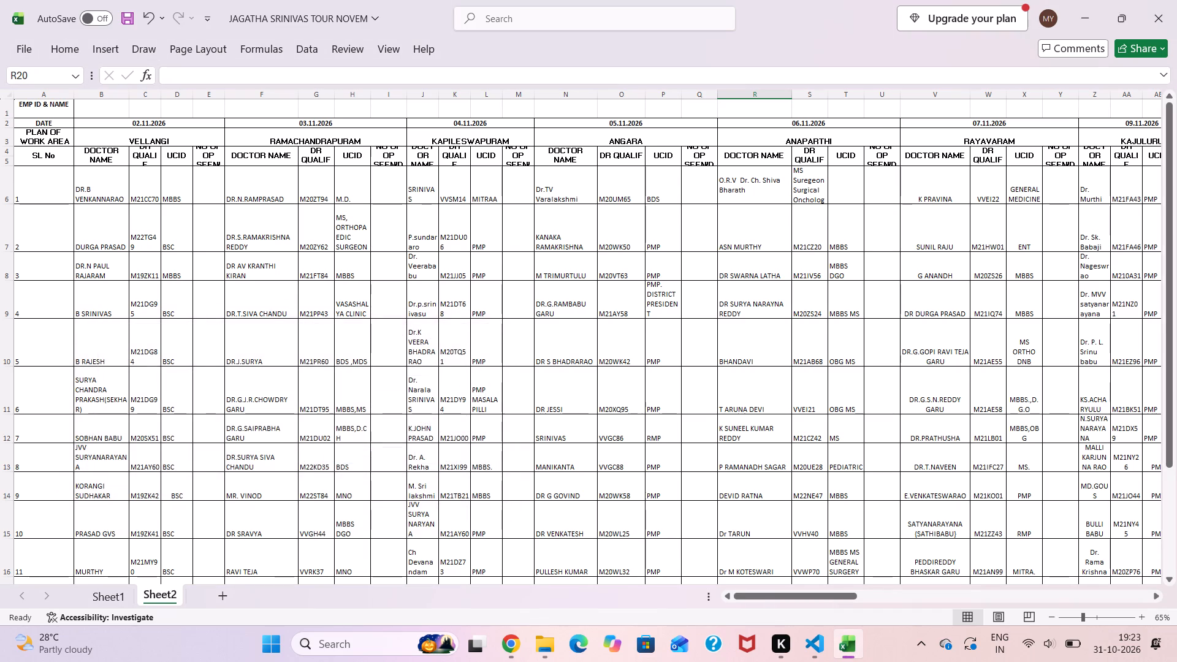
# Review the work areas and doctor lists on Sheet2 from 02.11.2026 through 13.11.2026, from the header rows down to the last table row.
pyautogui.scroll(1, 693, 277)
pyautogui.scroll(-3, 693, 277)
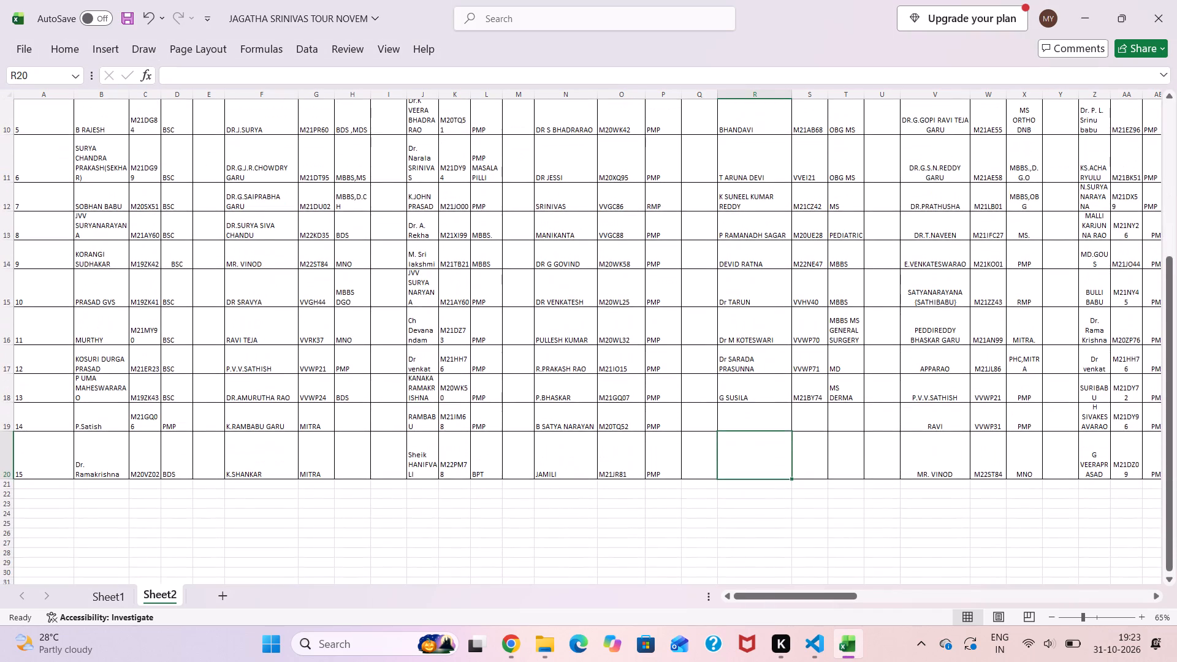
pyautogui.hscroll(-6, 693, 277)
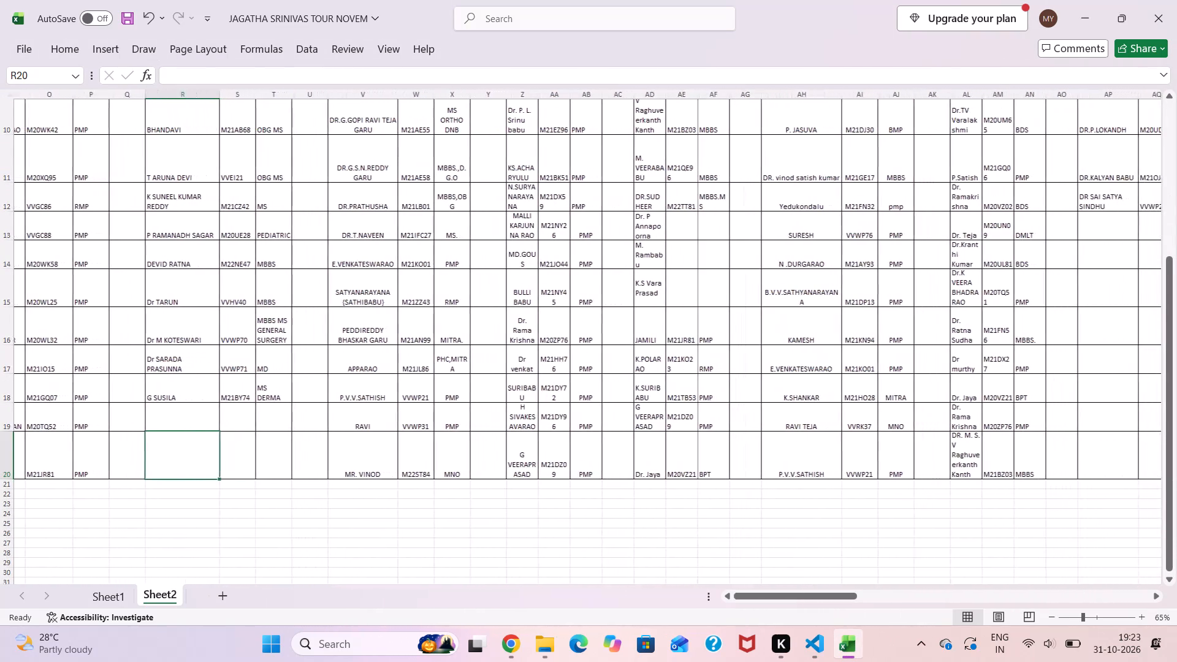
pyautogui.scroll(9, 693, 277)
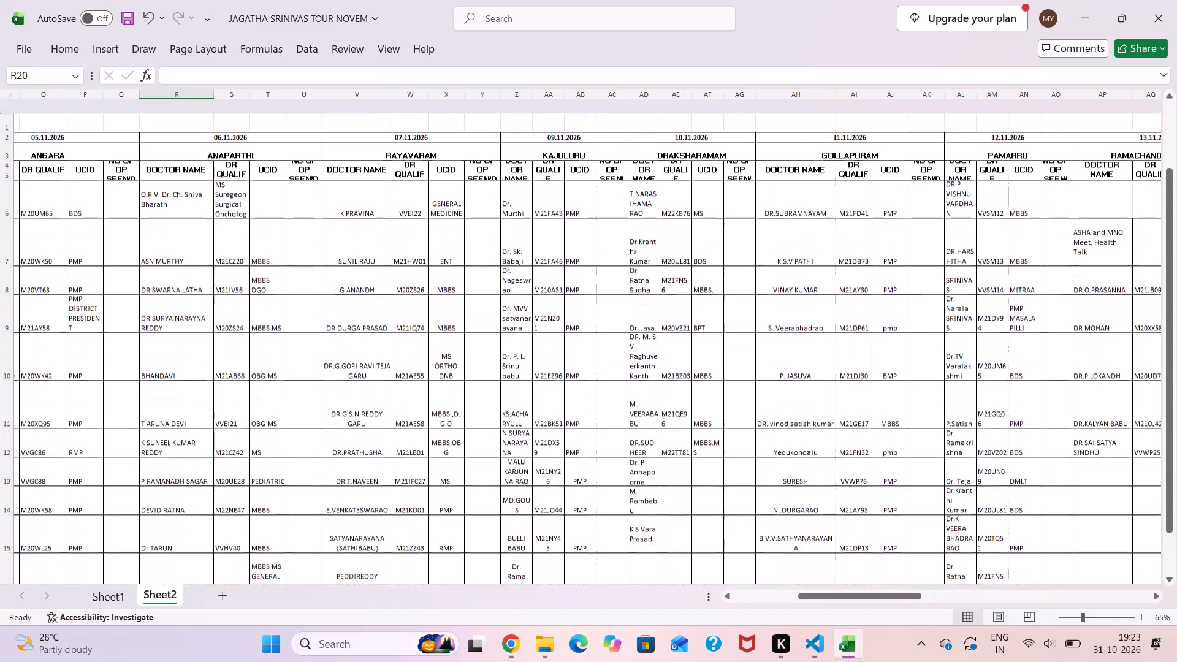
pyautogui.scroll(-2, 693, 277)
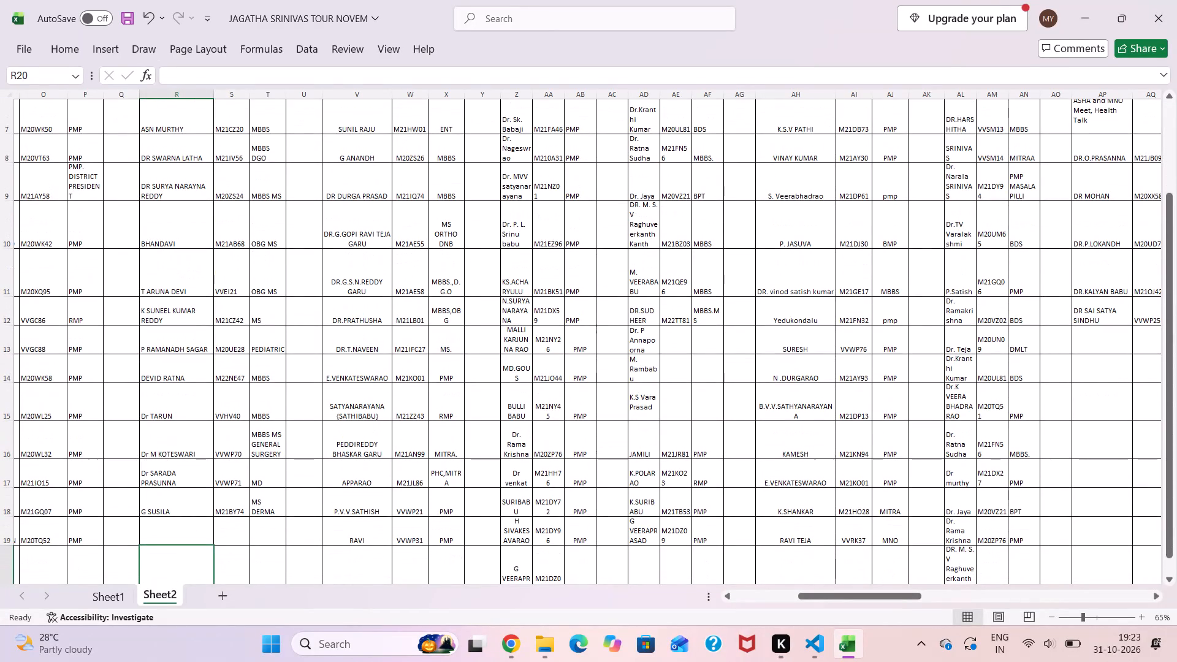
pyautogui.scroll(3, 635, 295)
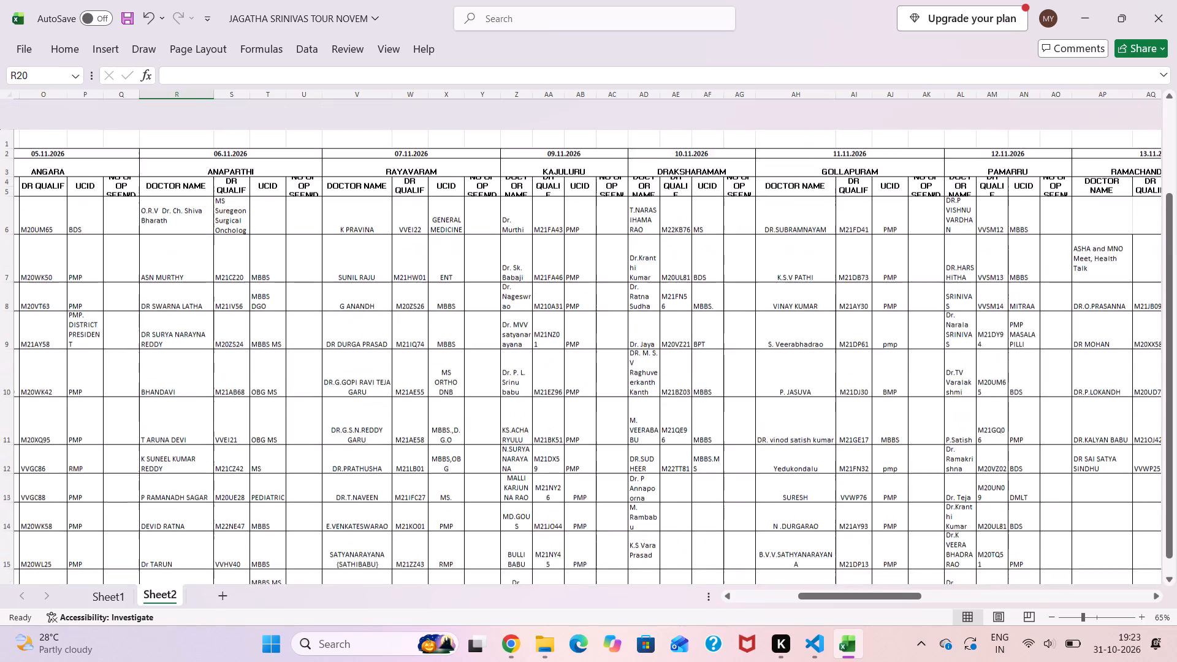
pyautogui.scroll(1, 635, 295)
pyautogui.hscroll(10, 635, 295)
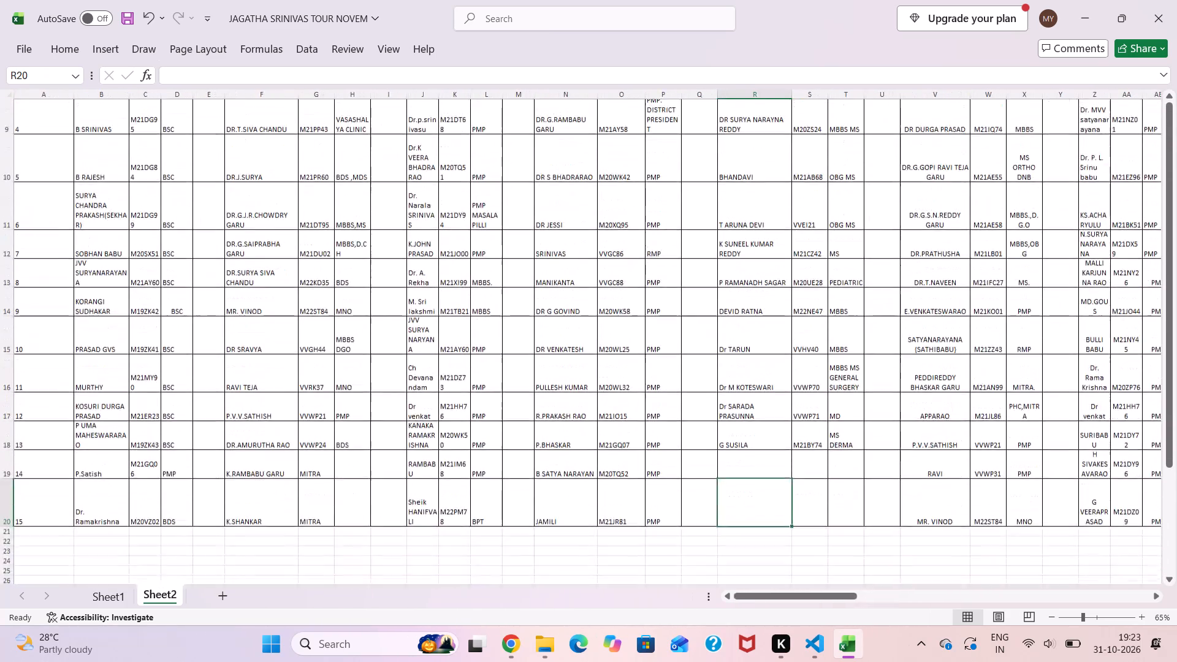
pyautogui.scroll(-1, 767, 265)
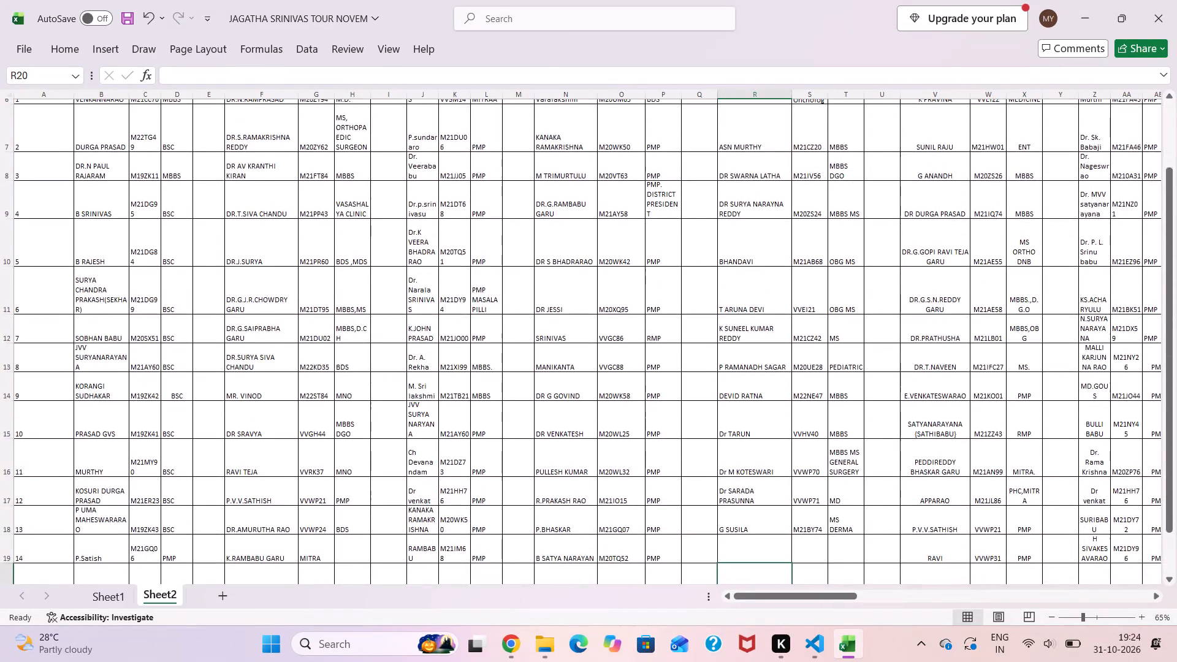
pyautogui.scroll(5, 767, 265)
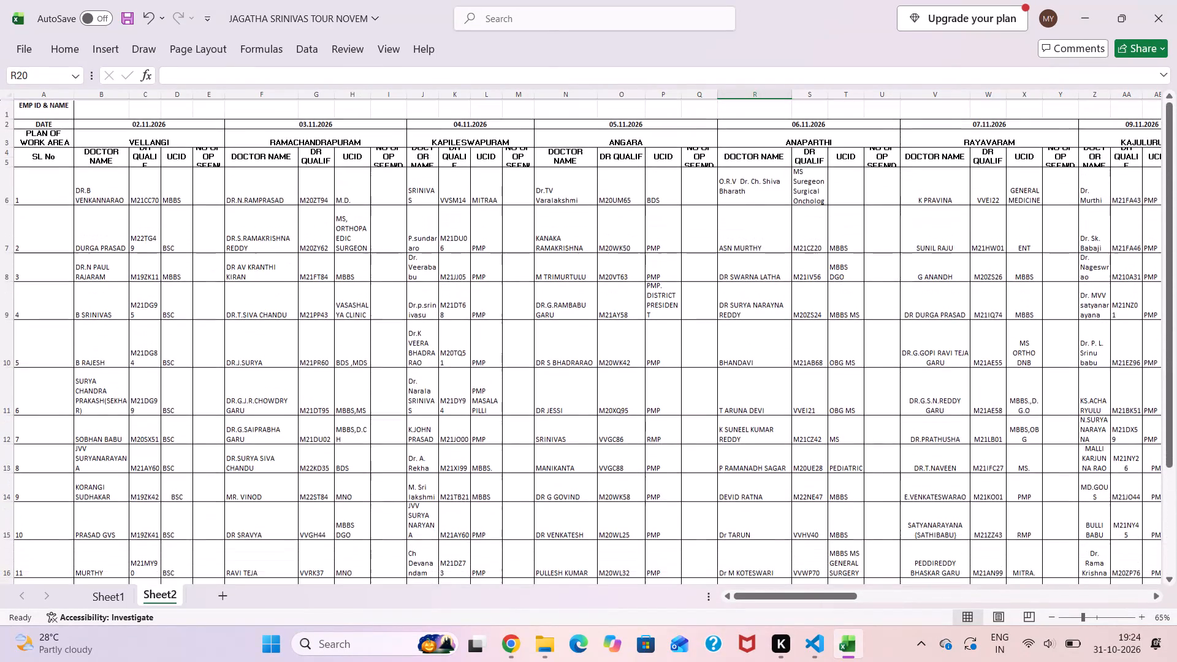
pyautogui.scroll(1, 767, 265)
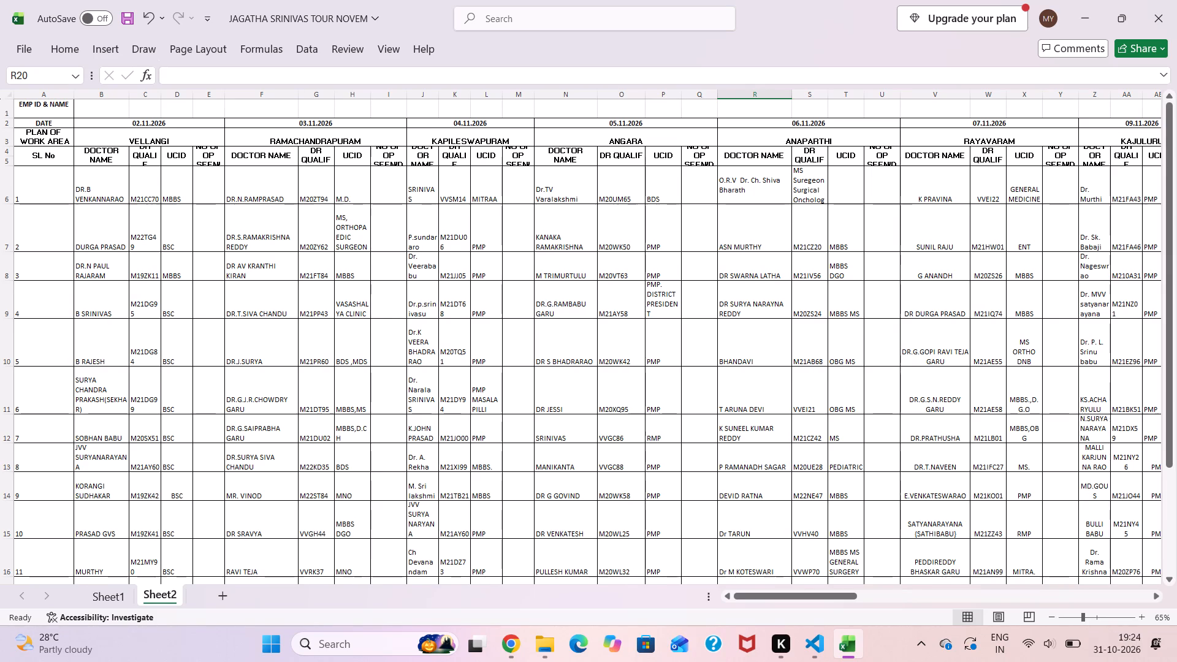
pyautogui.scroll(-1, 837, 193)
pyautogui.scroll(1, 837, 193)
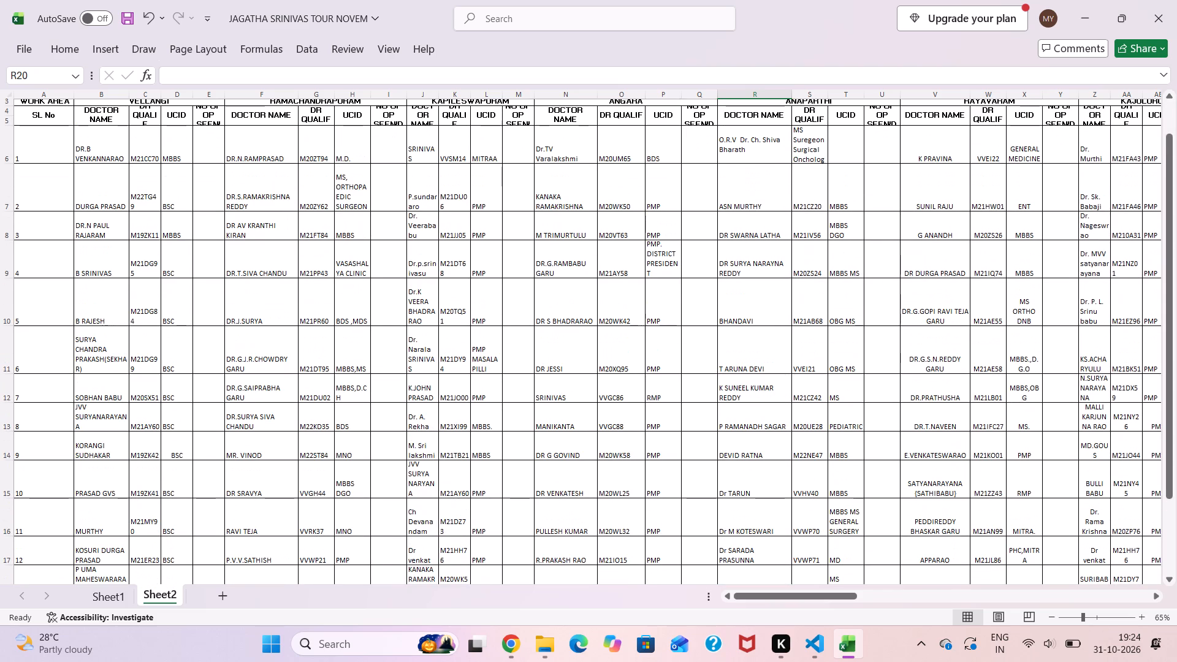
pyautogui.hscroll(4, 783, 191)
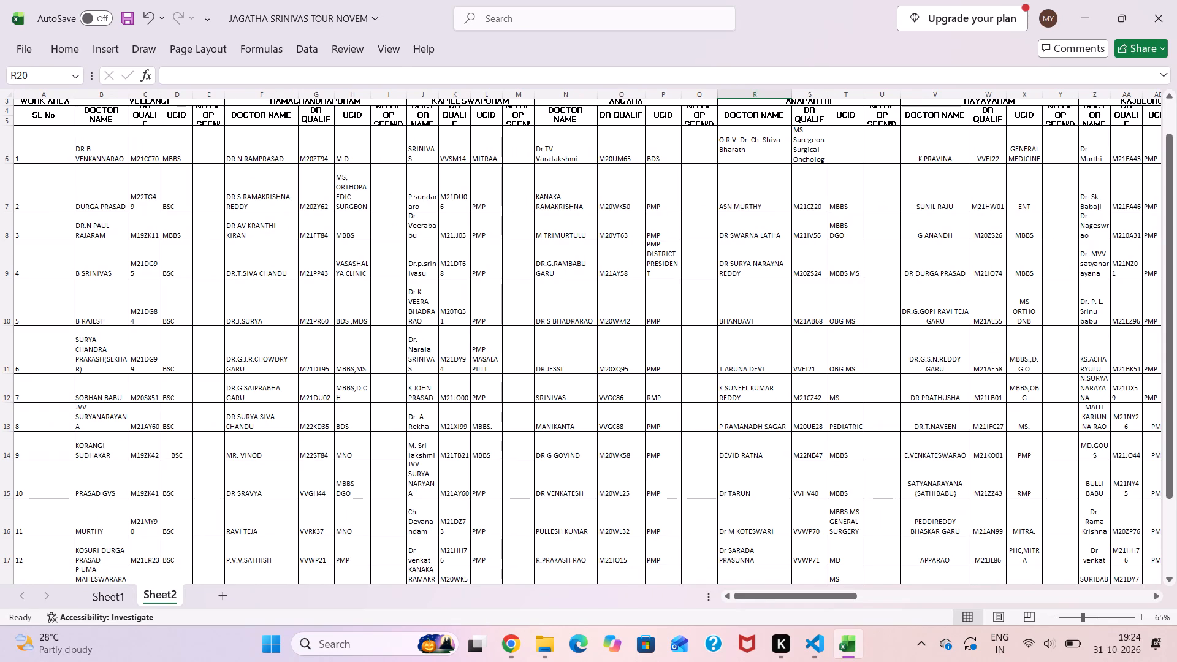
# Inspect the 06.11.2026 ANAPARTHI list on Sheet2, checking the UCID entries of the first two doctors and the bottom rows.
pyautogui.click(767, 190)
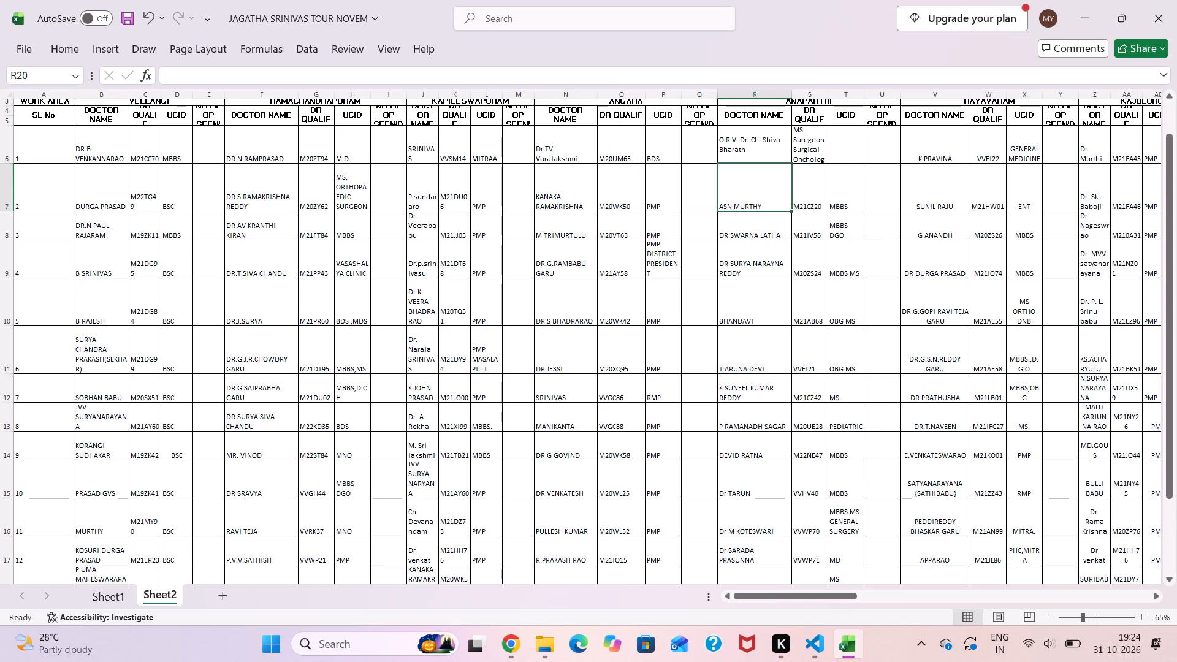
pyautogui.click(840, 192)
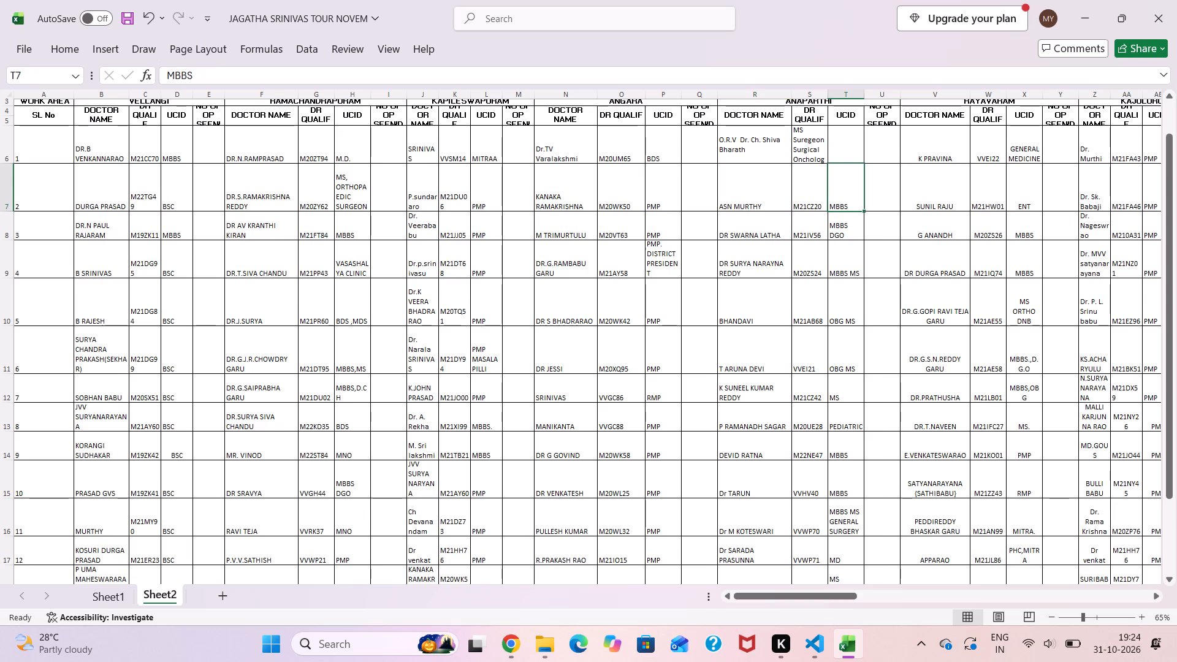
pyautogui.scroll(-1, 764, 387)
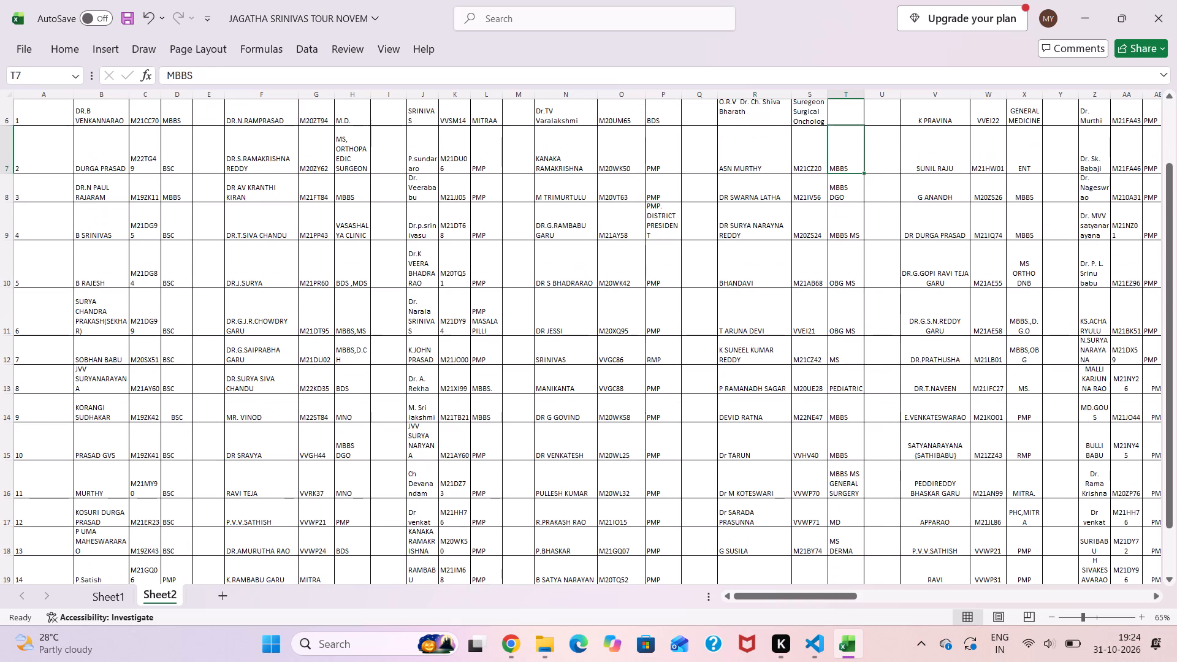
pyautogui.scroll(-1, 764, 387)
pyautogui.scroll(1, 764, 387)
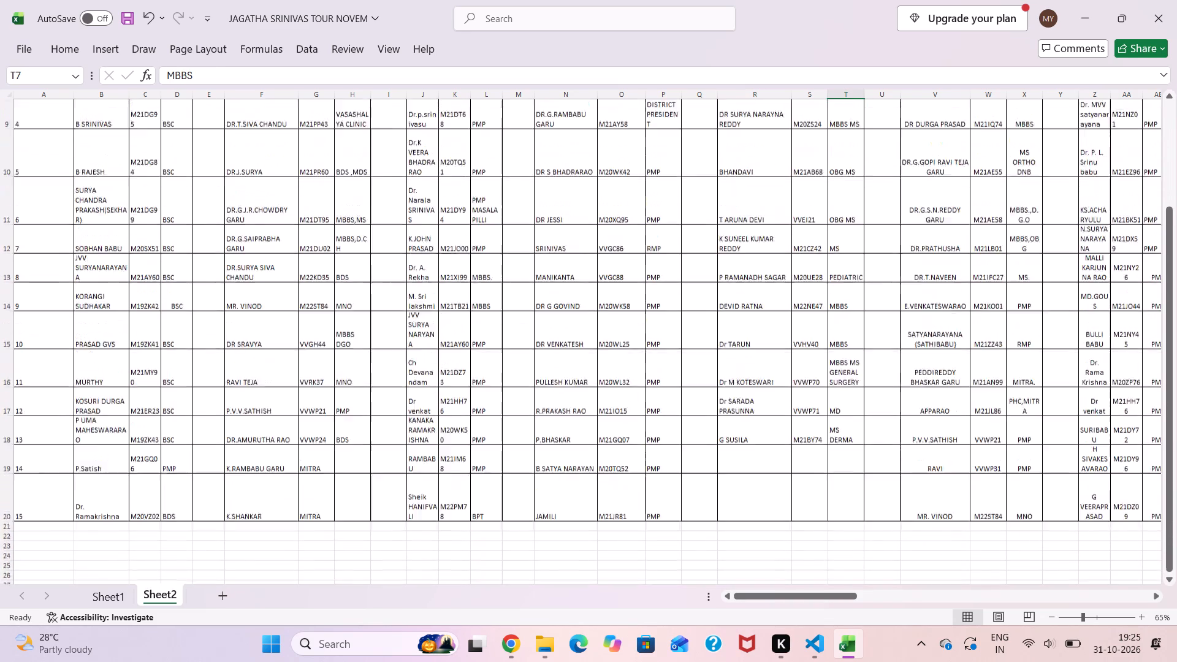
pyautogui.scroll(1, 764, 387)
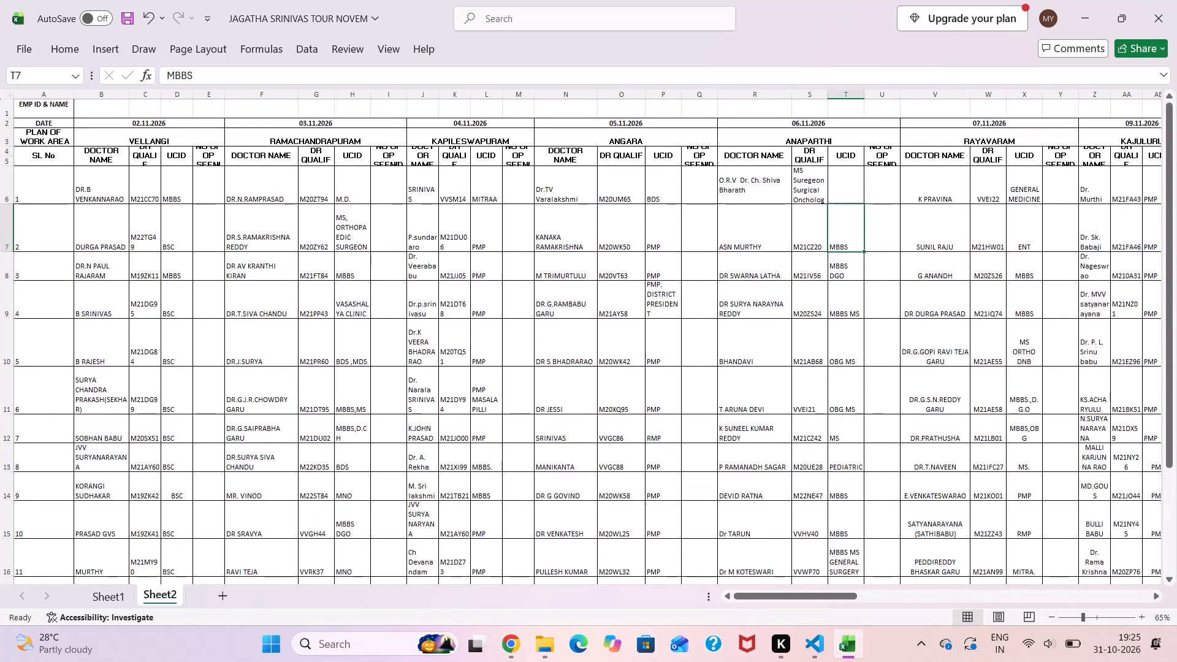
pyautogui.click(857, 192)
pyautogui.scroll(-1, 844, 411)
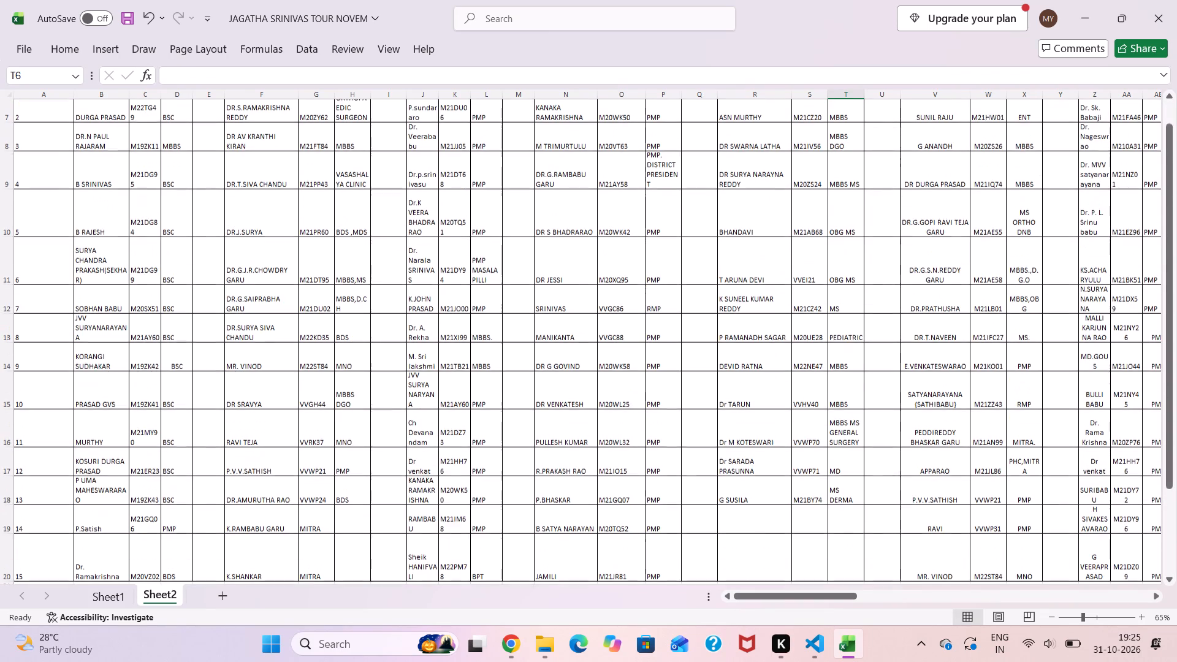
pyautogui.scroll(-1, 844, 411)
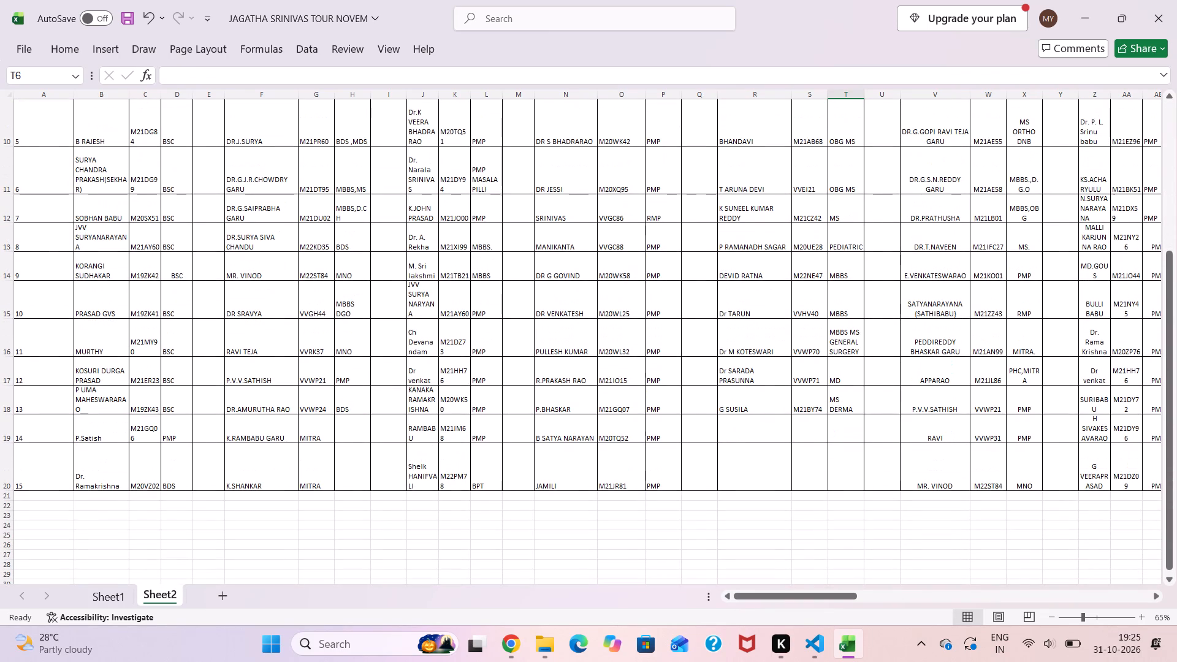
pyautogui.scroll(-1, 771, 437)
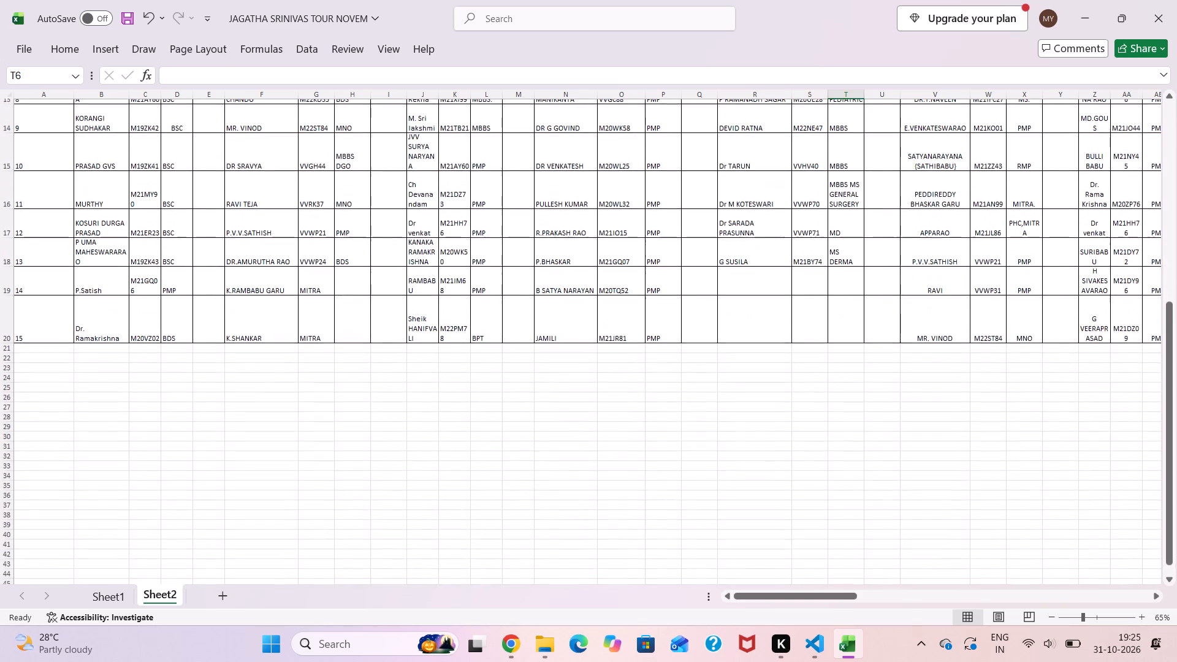
pyautogui.scroll(7, 771, 437)
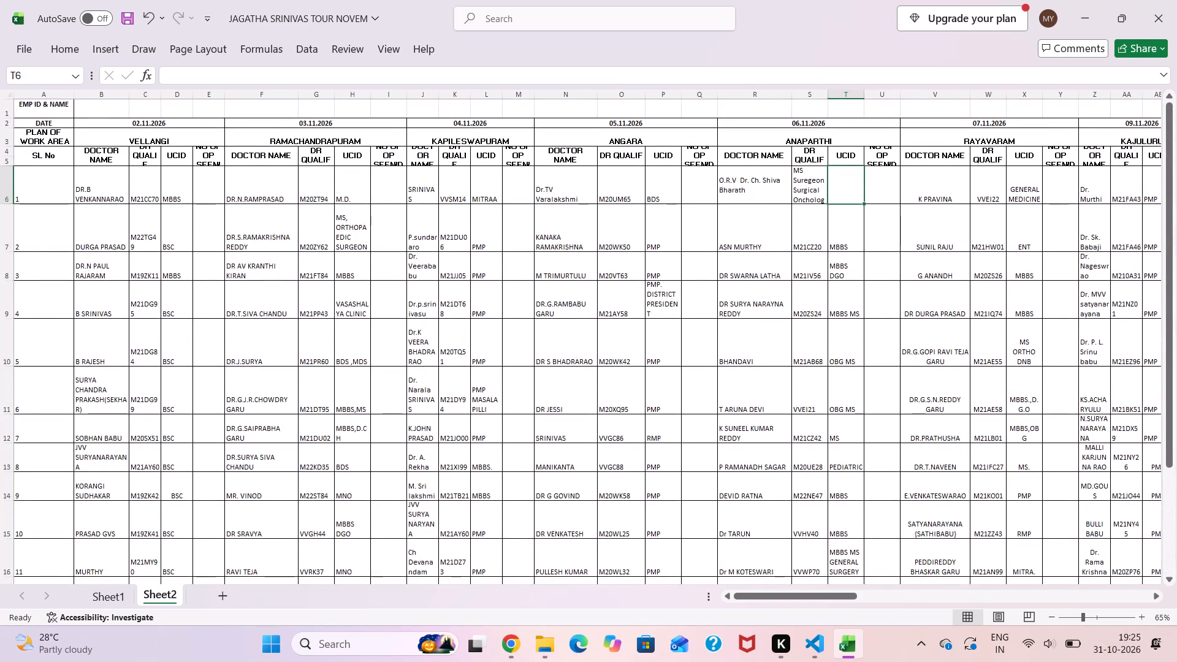
# Check the doctor names in the 06.11.2026 ANAPARTHI list one by one, from SL No 2 down to the bottom rows.
pyautogui.click(768, 231)
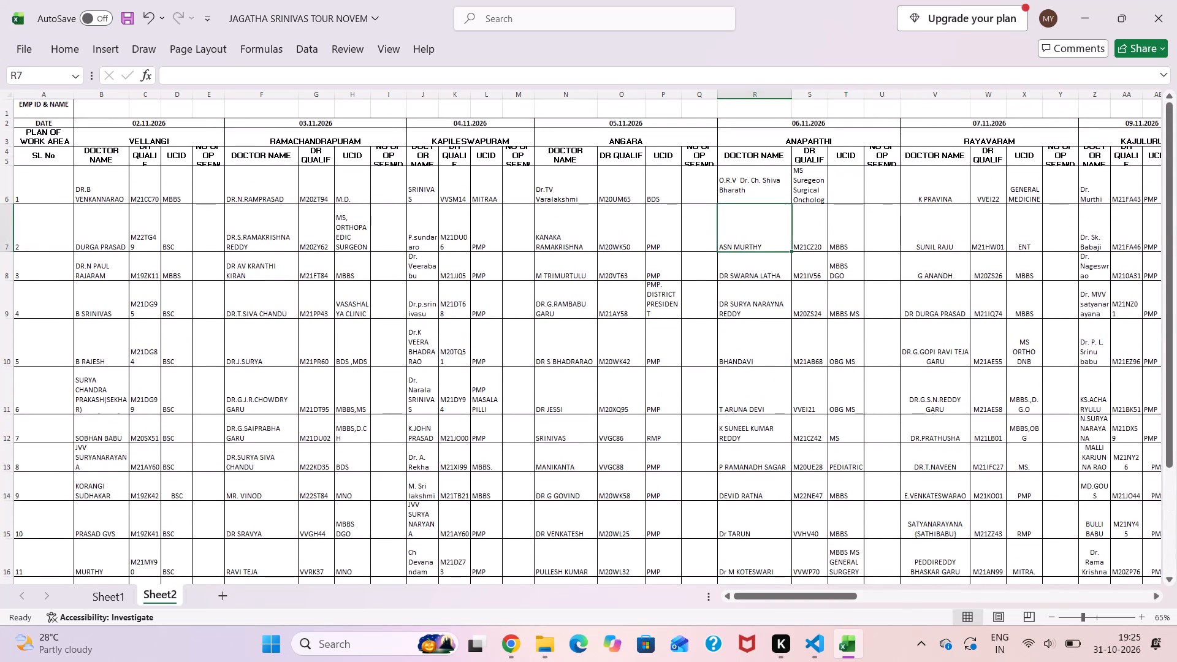
pyautogui.click(782, 265)
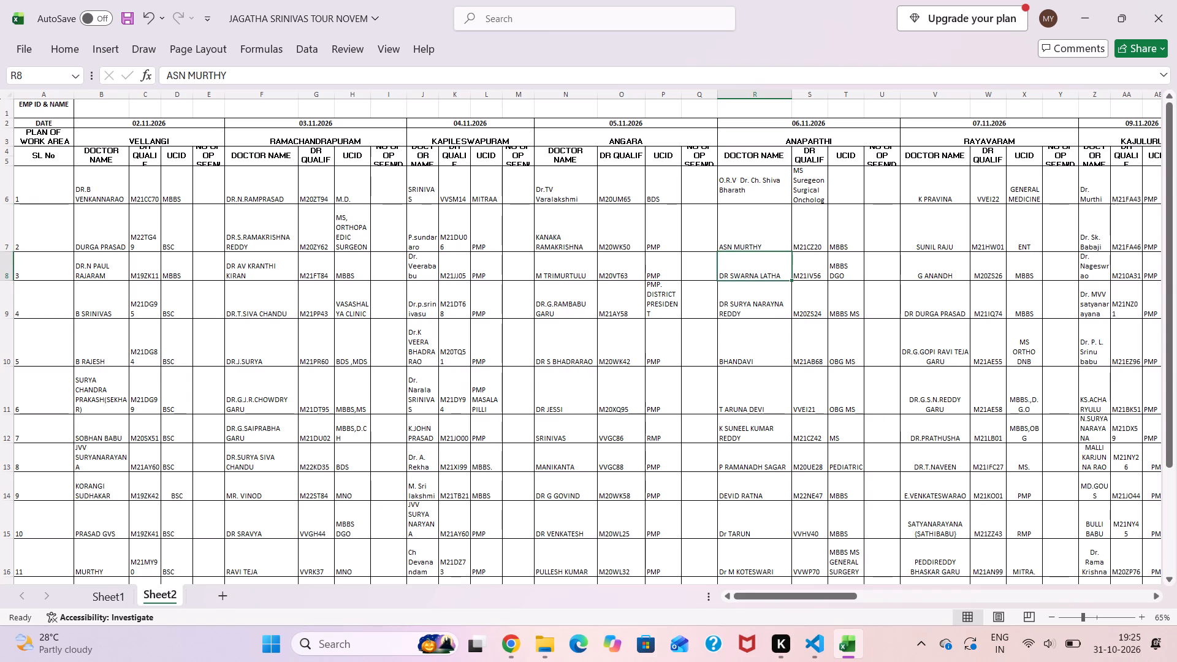
pyautogui.click(785, 315)
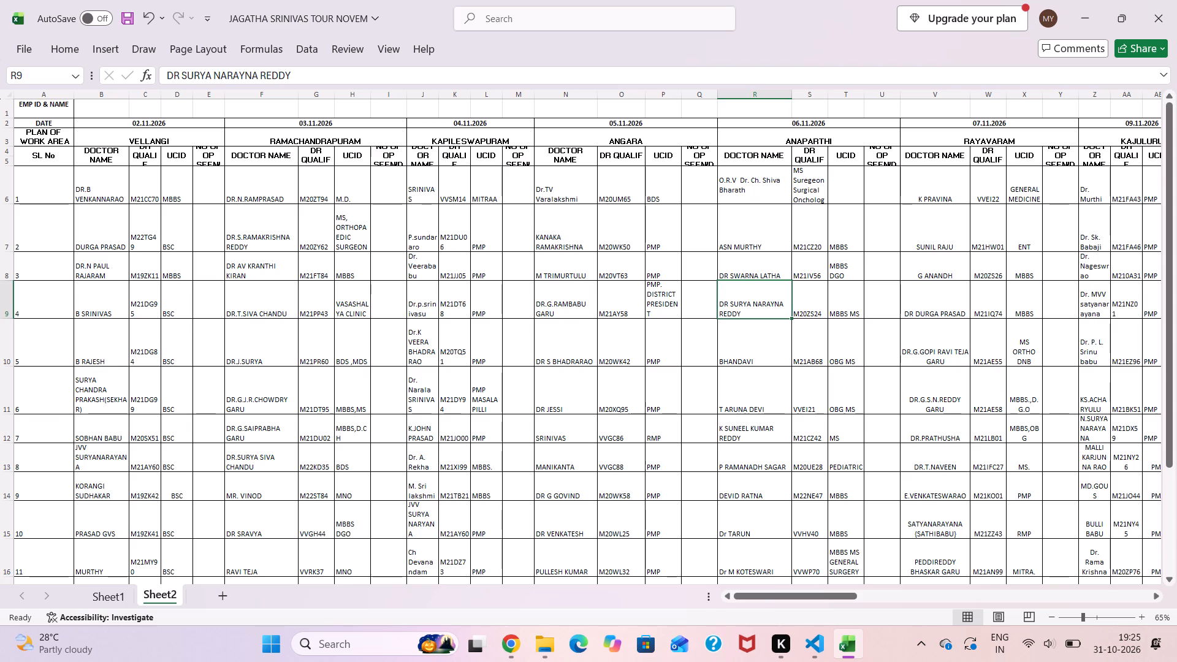
pyautogui.click(752, 230)
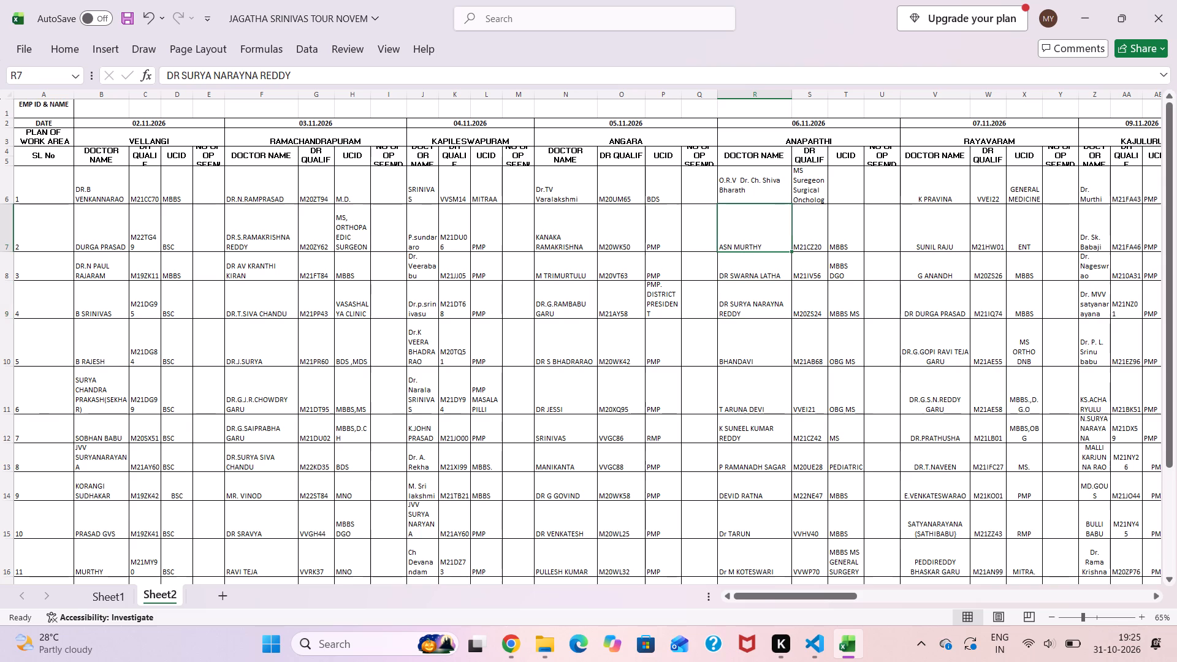
pyautogui.click(761, 263)
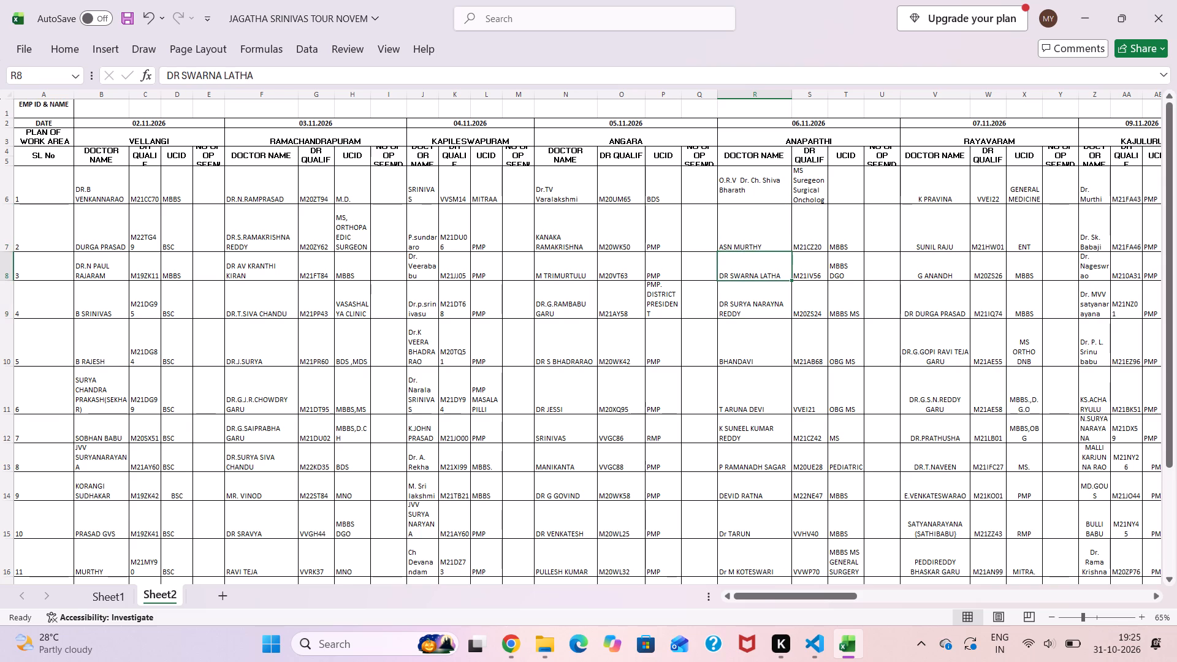
pyautogui.click(756, 310)
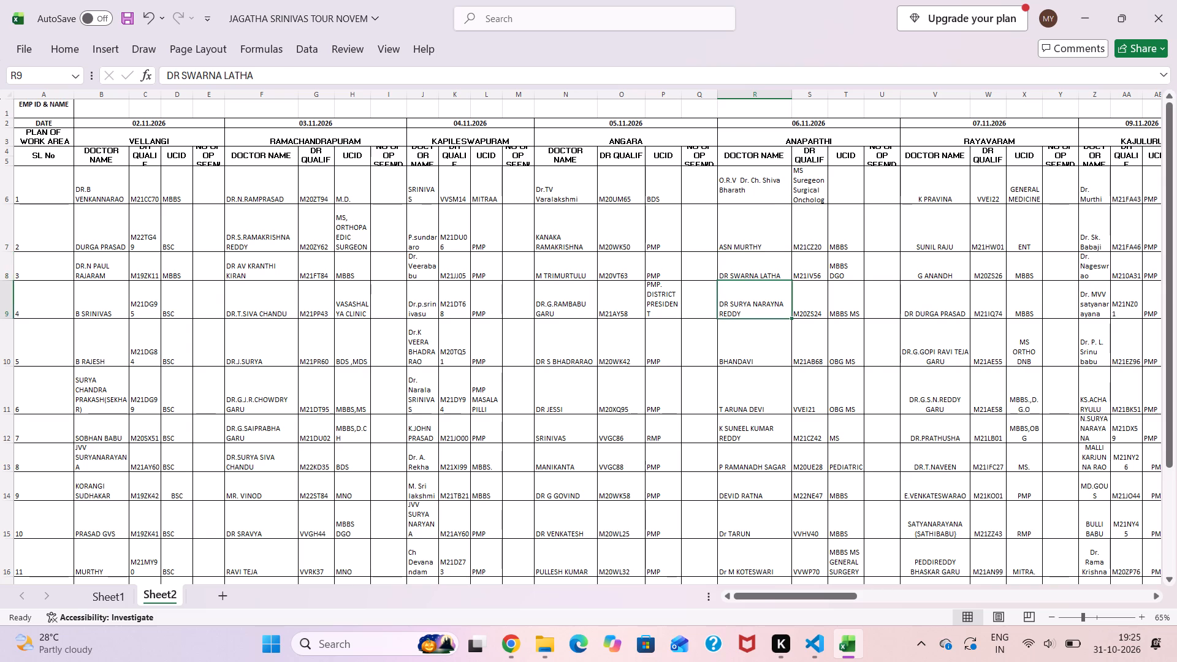
pyautogui.scroll(-1, 753, 351)
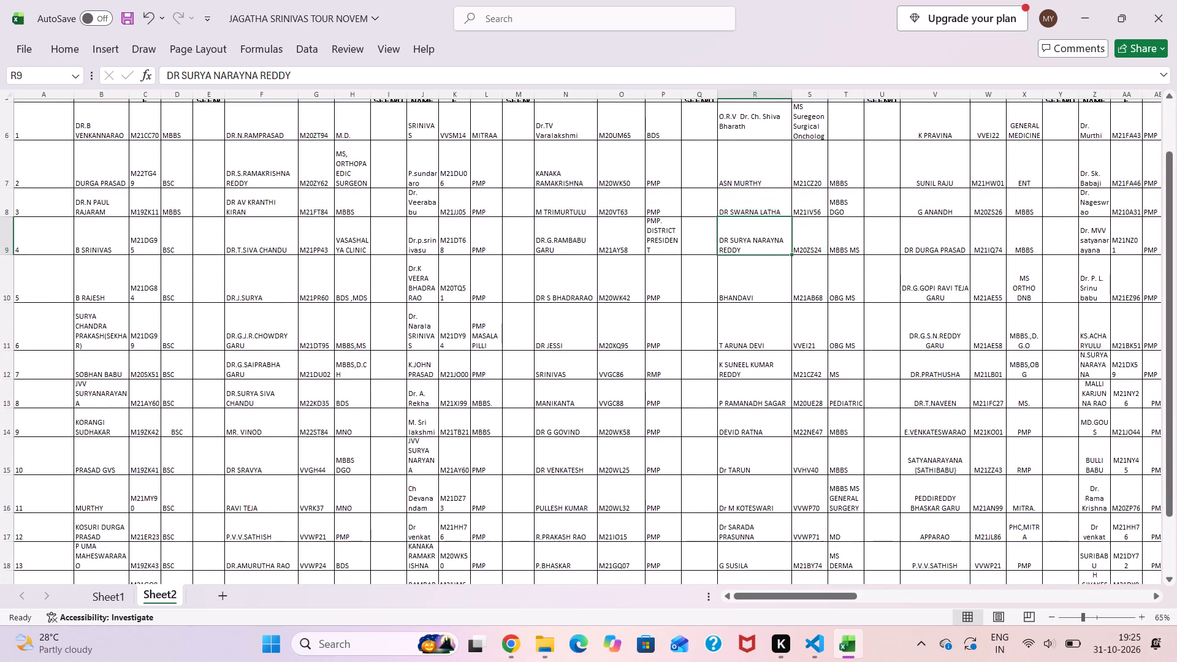
pyautogui.click(752, 282)
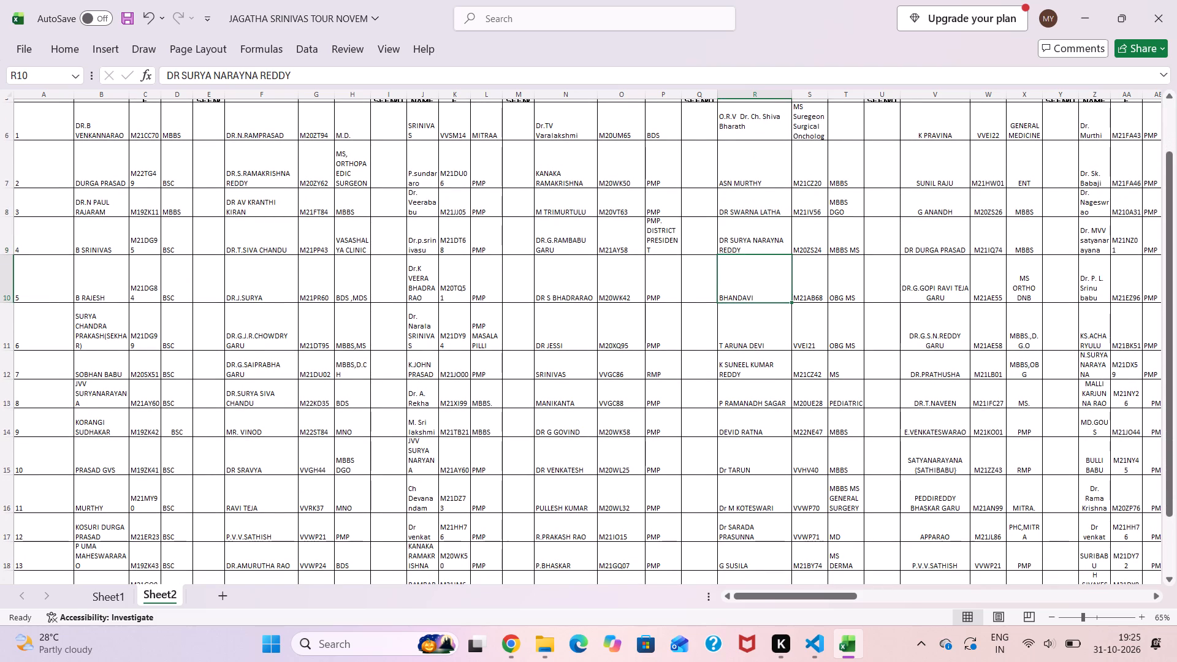
pyautogui.scroll(-1, 752, 305)
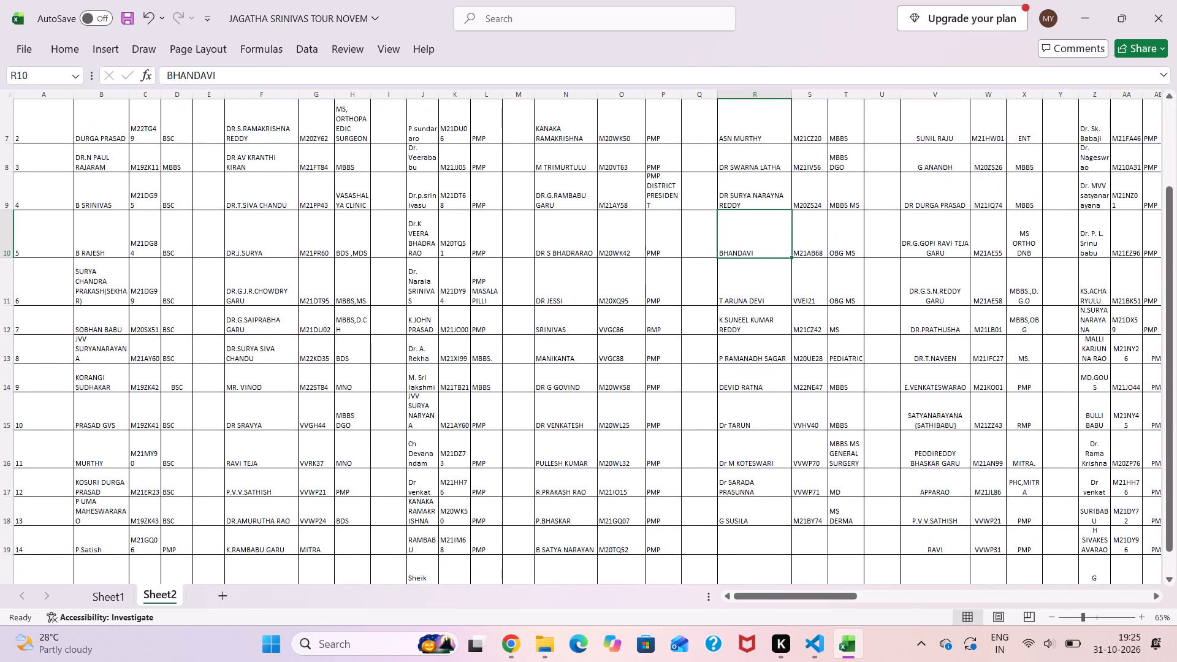
pyautogui.click(748, 275)
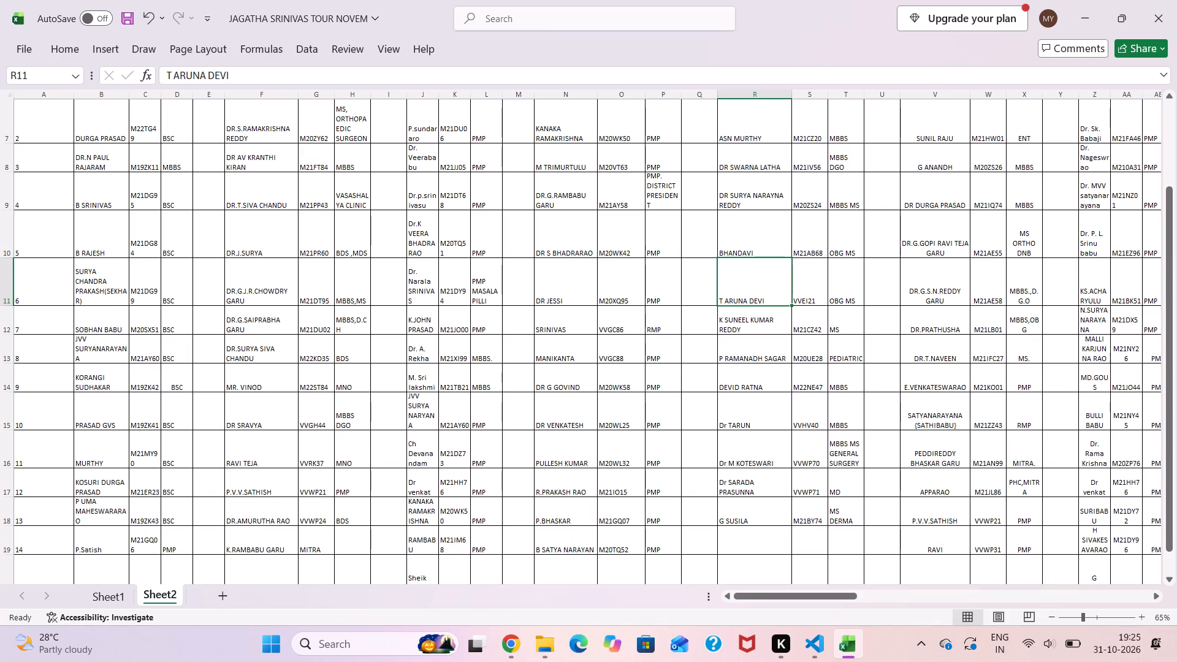
pyautogui.click(748, 329)
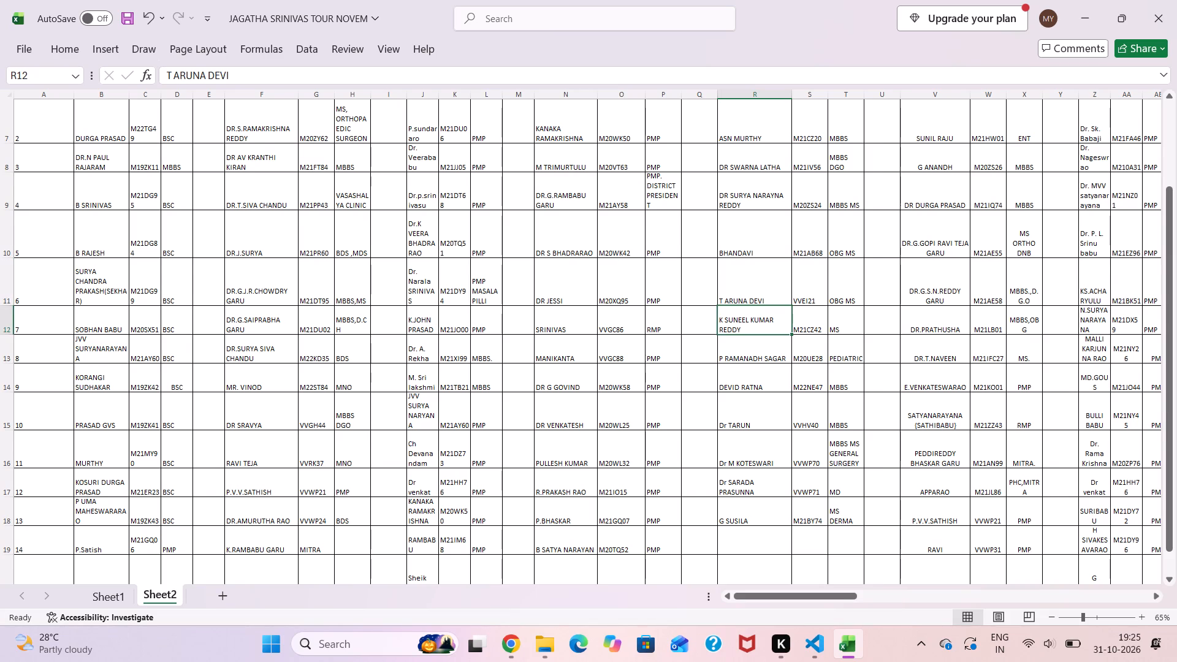
pyautogui.scroll(-1, 750, 472)
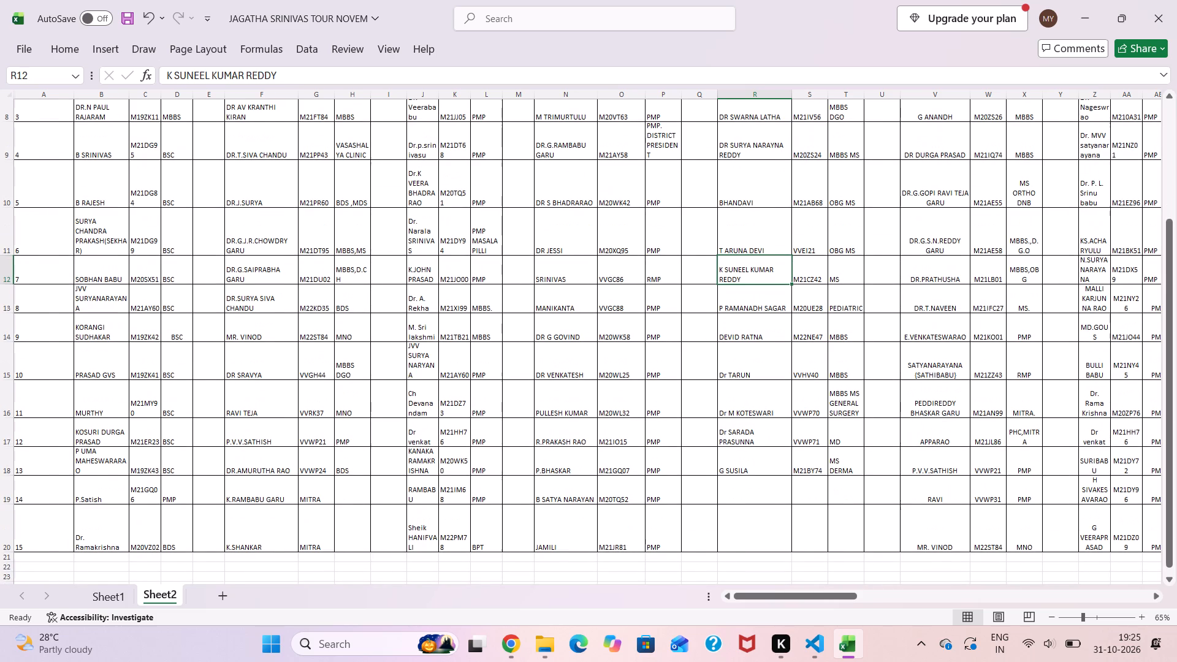
pyautogui.hscroll(1, 750, 472)
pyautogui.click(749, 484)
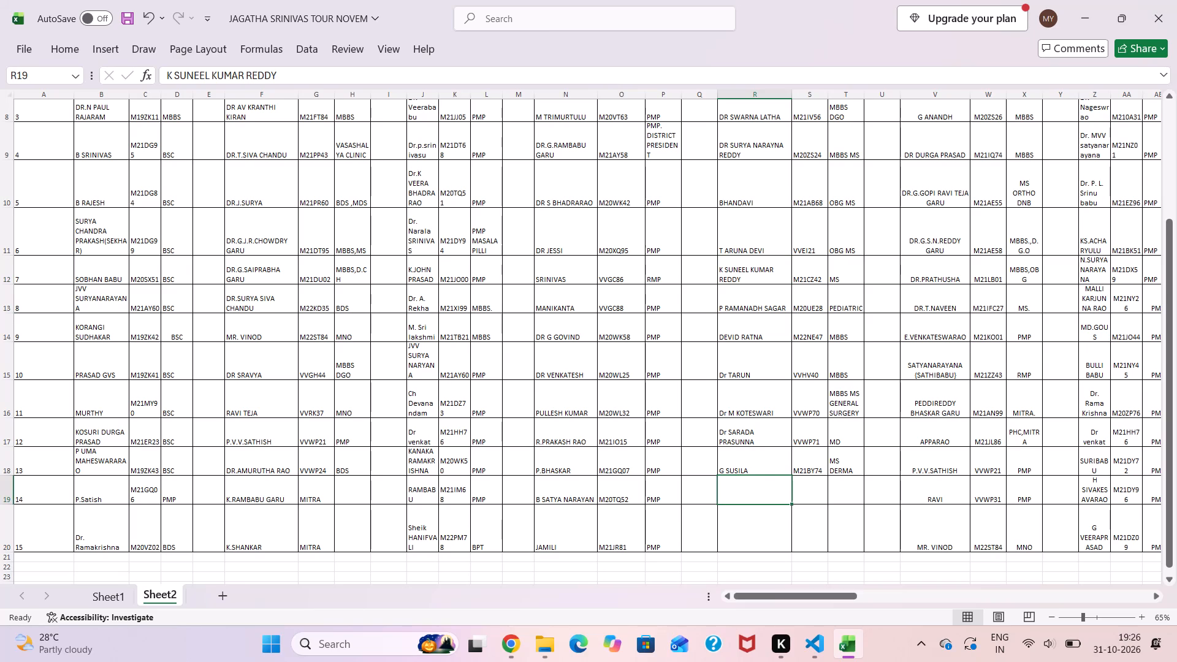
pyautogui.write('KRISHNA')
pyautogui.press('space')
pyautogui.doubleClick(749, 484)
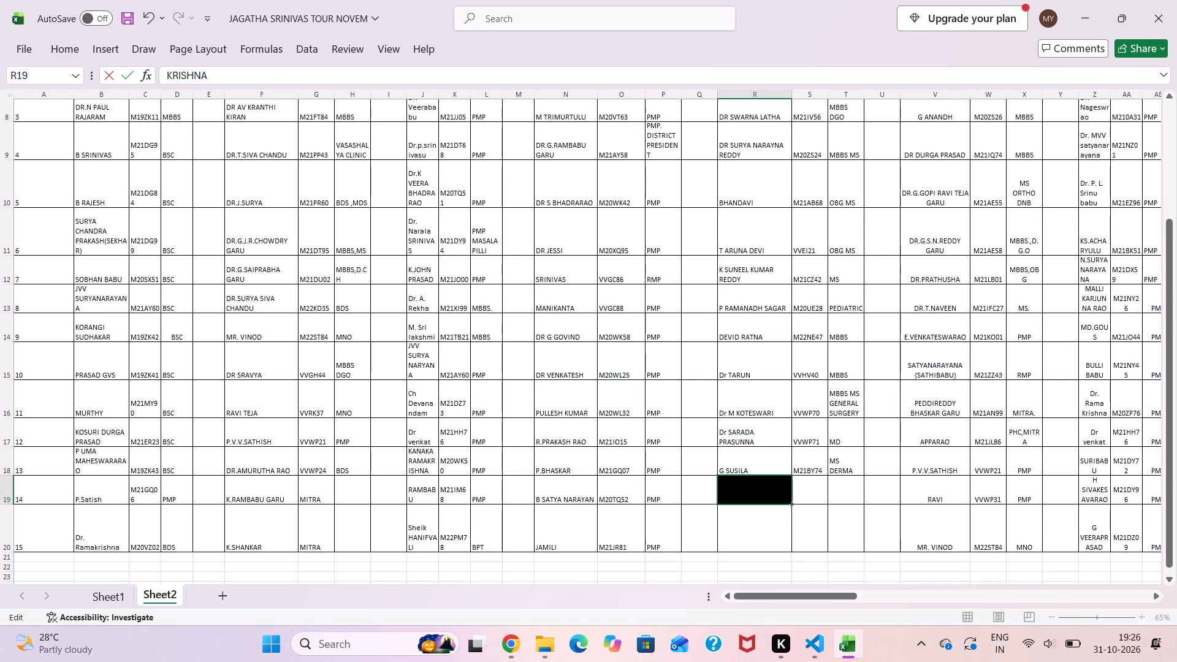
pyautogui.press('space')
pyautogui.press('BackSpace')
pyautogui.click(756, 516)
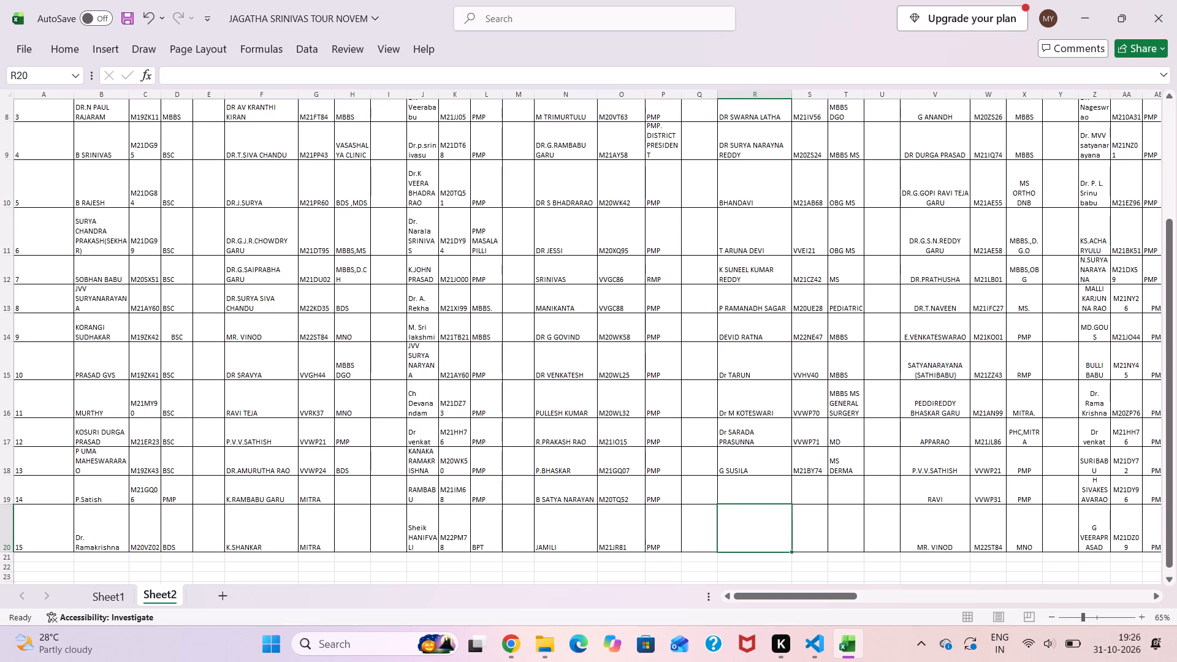
# Enter the additional doctor's name in the empty SL No 14 row of the 06.11.2026 ANAPARTHI list.
pyautogui.click(748, 494)
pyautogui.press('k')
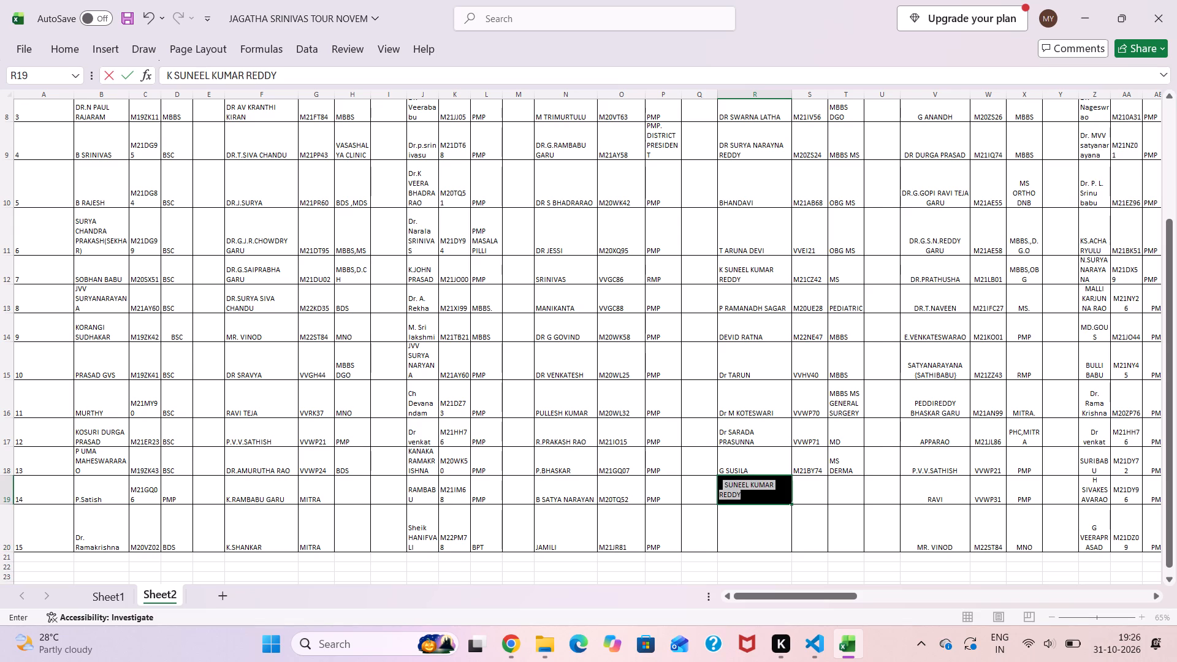
pyautogui.press('BackSpace')
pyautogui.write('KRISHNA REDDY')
pyautogui.click(765, 542)
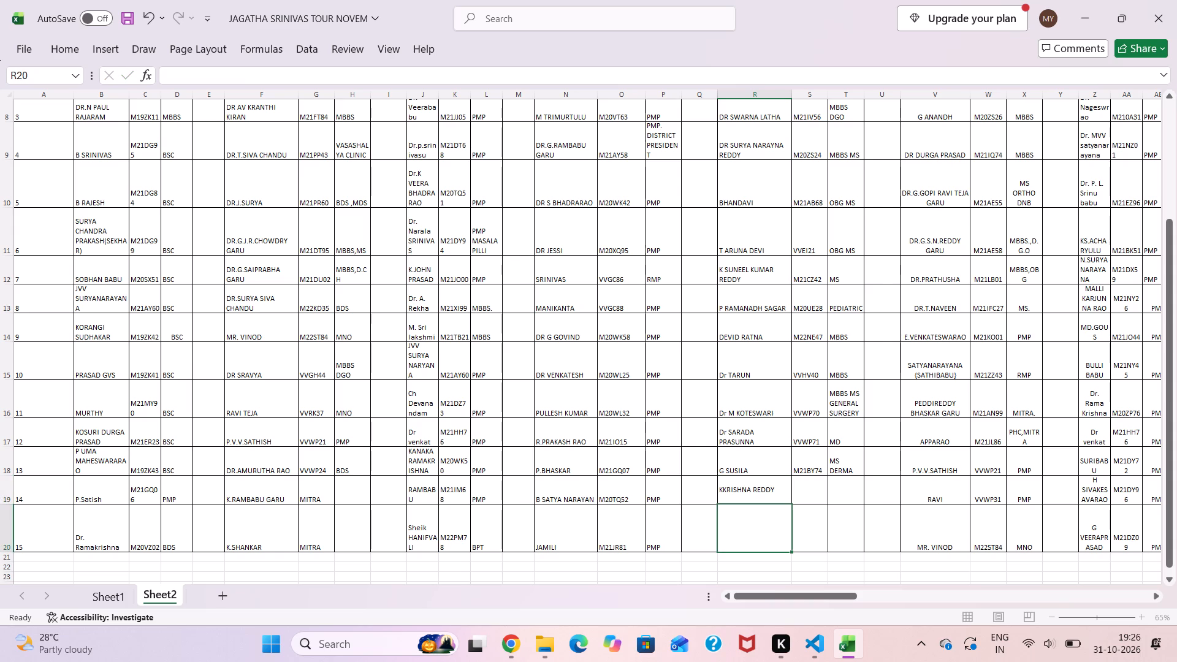
# Open the empty SL No 15 doctor name cell of the 06.11.2026 ANAPARTHI list for entry, rechecking the names above it.
pyautogui.scroll(2, 778, 330)
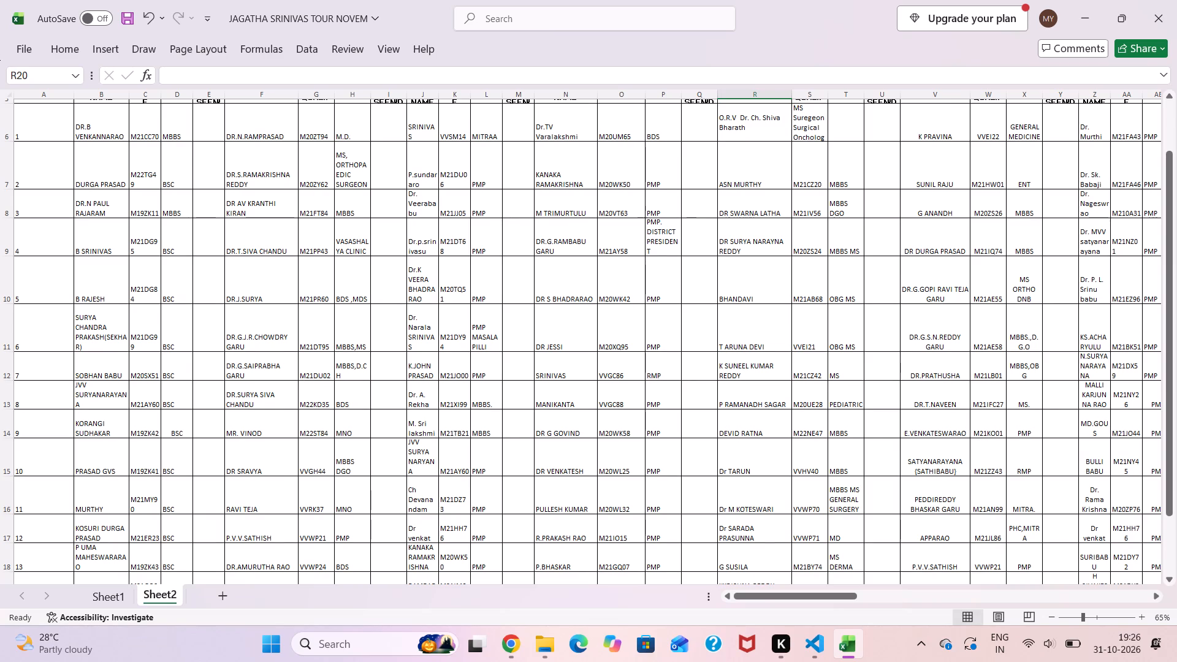
pyautogui.scroll(-1, 784, 379)
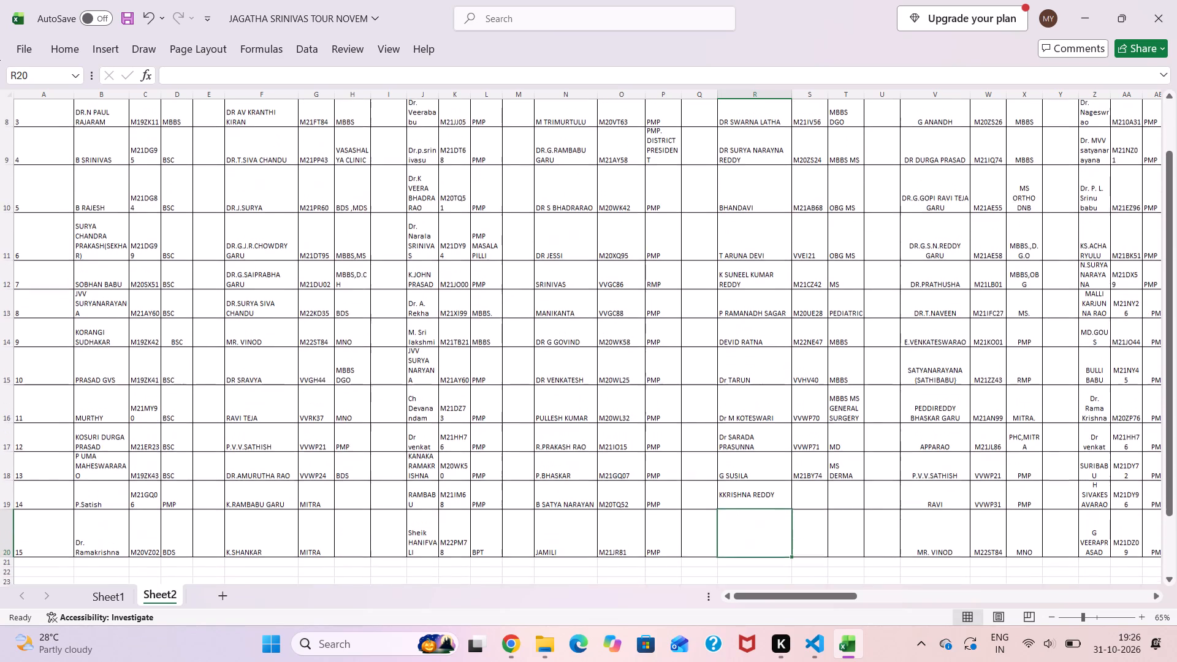
pyautogui.click(769, 527)
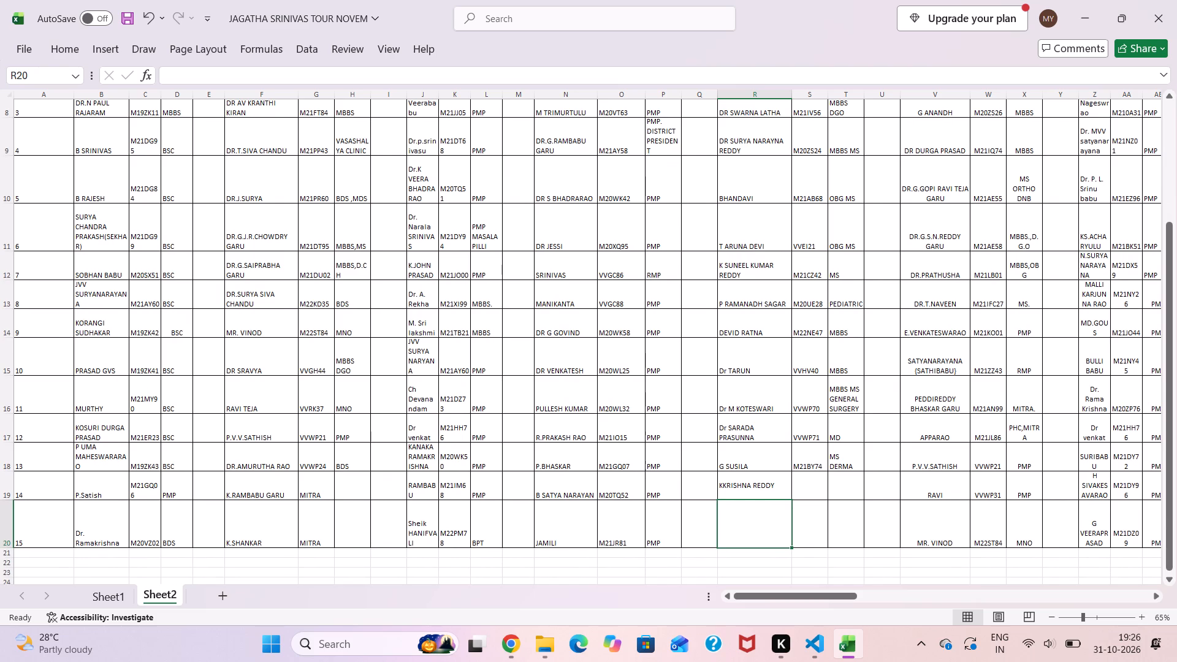
pyautogui.doubleClick(769, 527)
pyautogui.scroll(1, 769, 527)
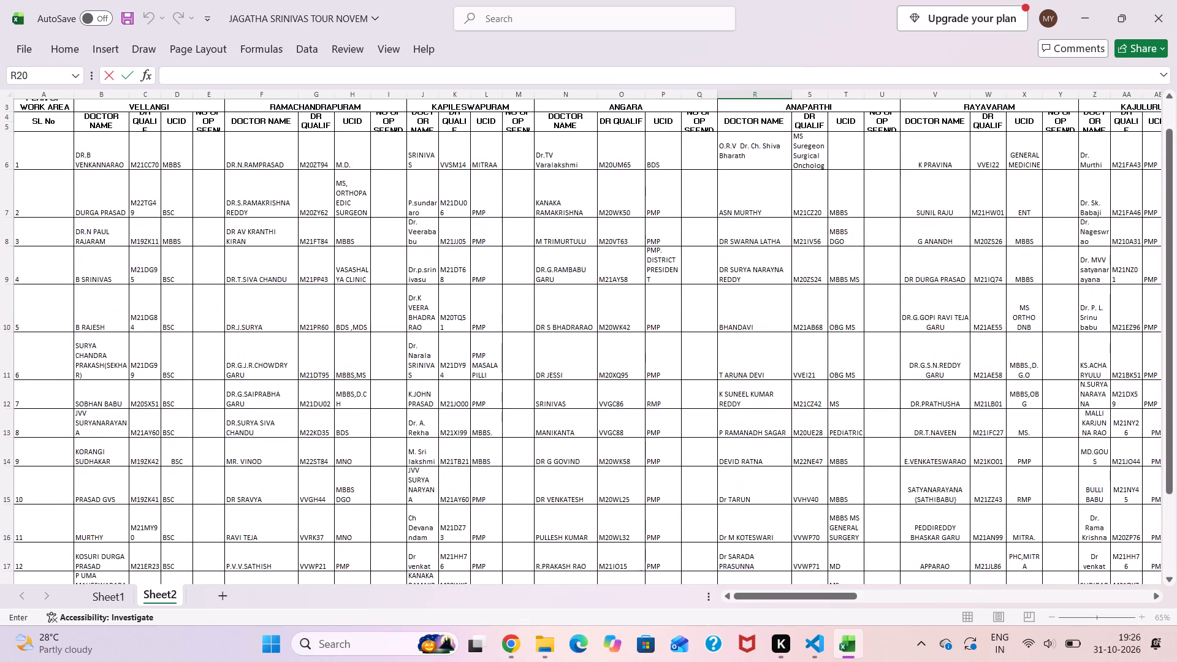
pyautogui.scroll(-3, 769, 527)
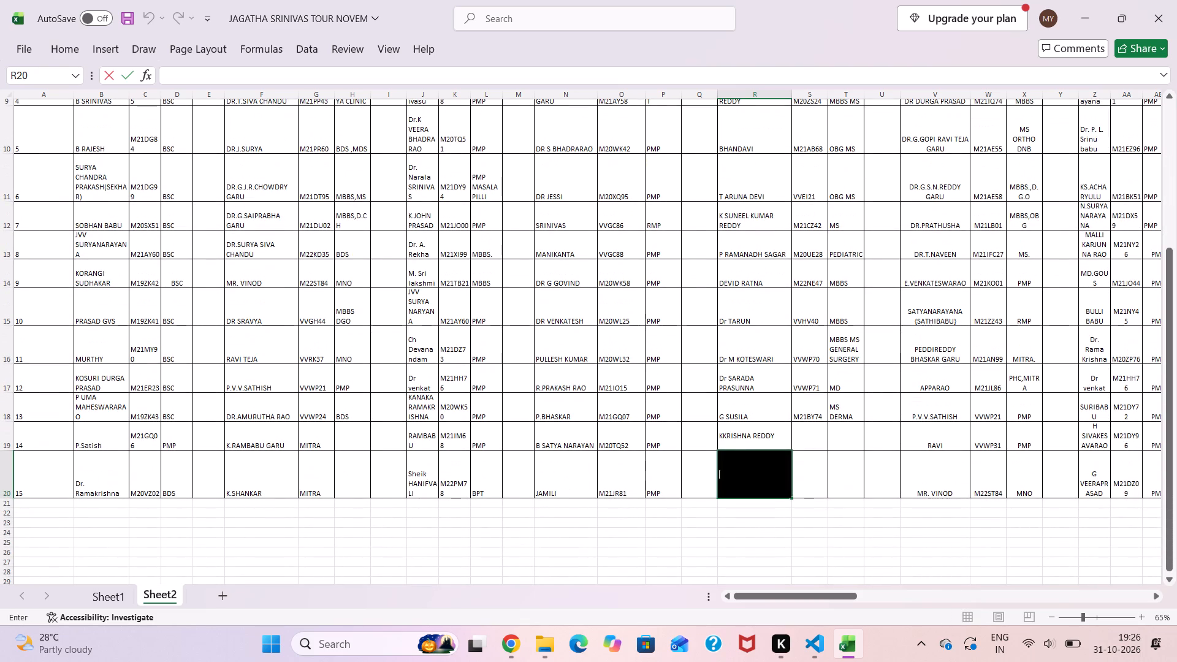
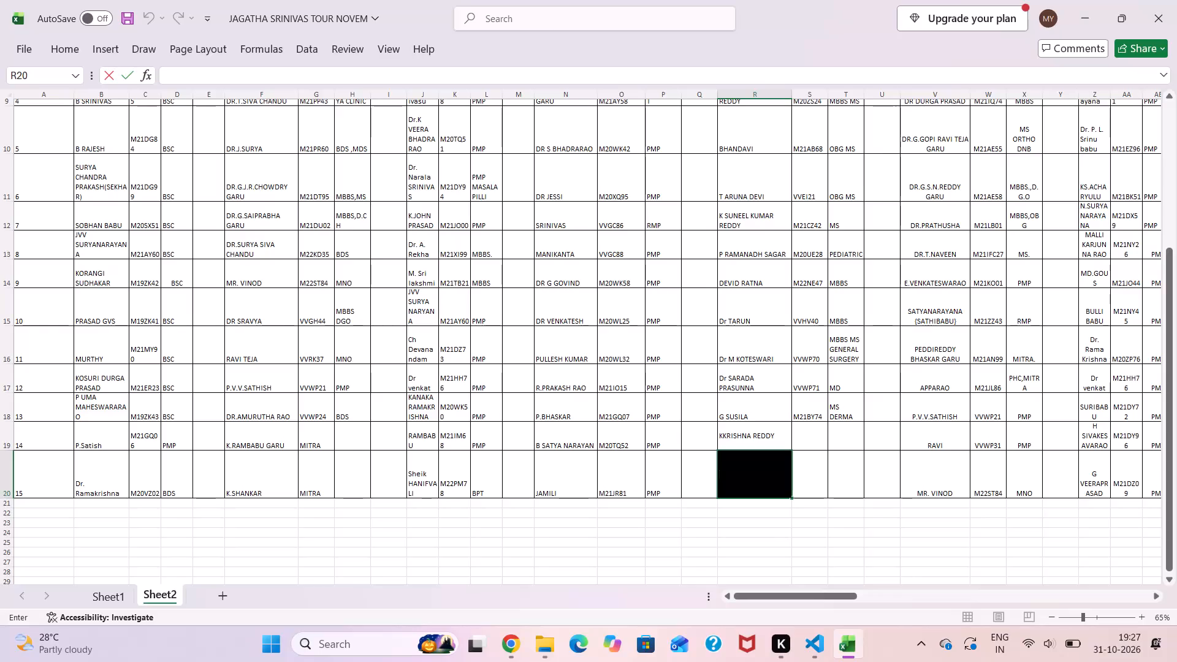
# Remove the extra leading K from the doctor name in the SL No 14 row of the 06.11.2026 ANAPARTHI list.
pyautogui.doubleClick(739, 441)
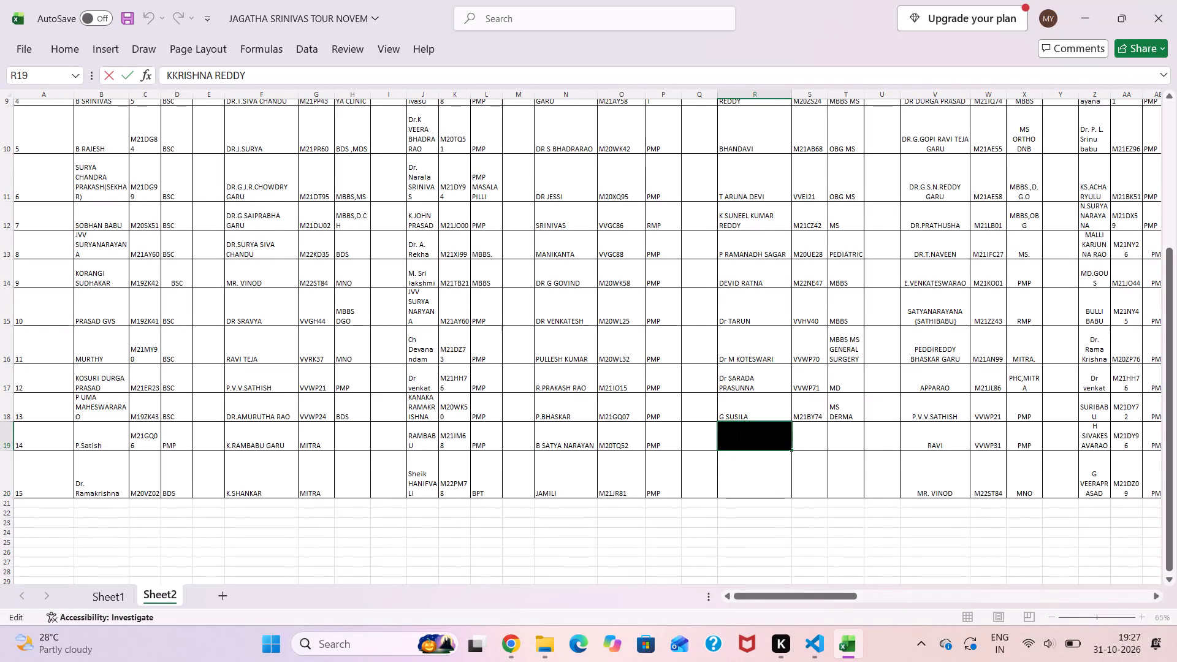
pyautogui.scroll(1, 739, 441)
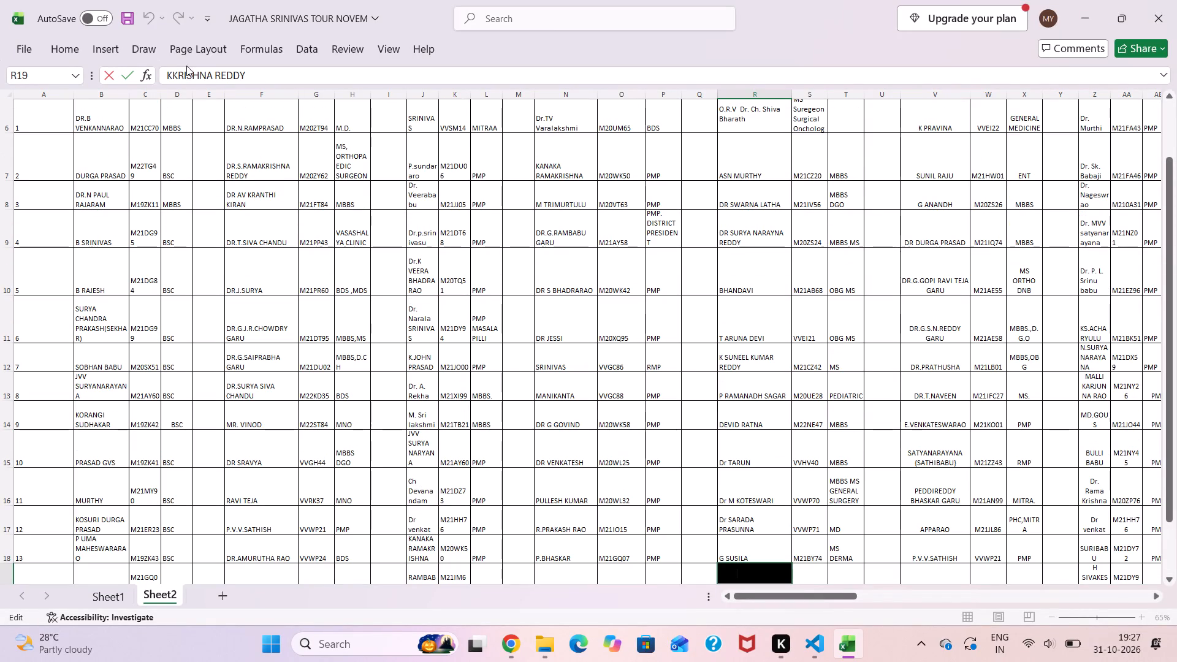
pyautogui.click(171, 72)
pyautogui.press('BackSpace')
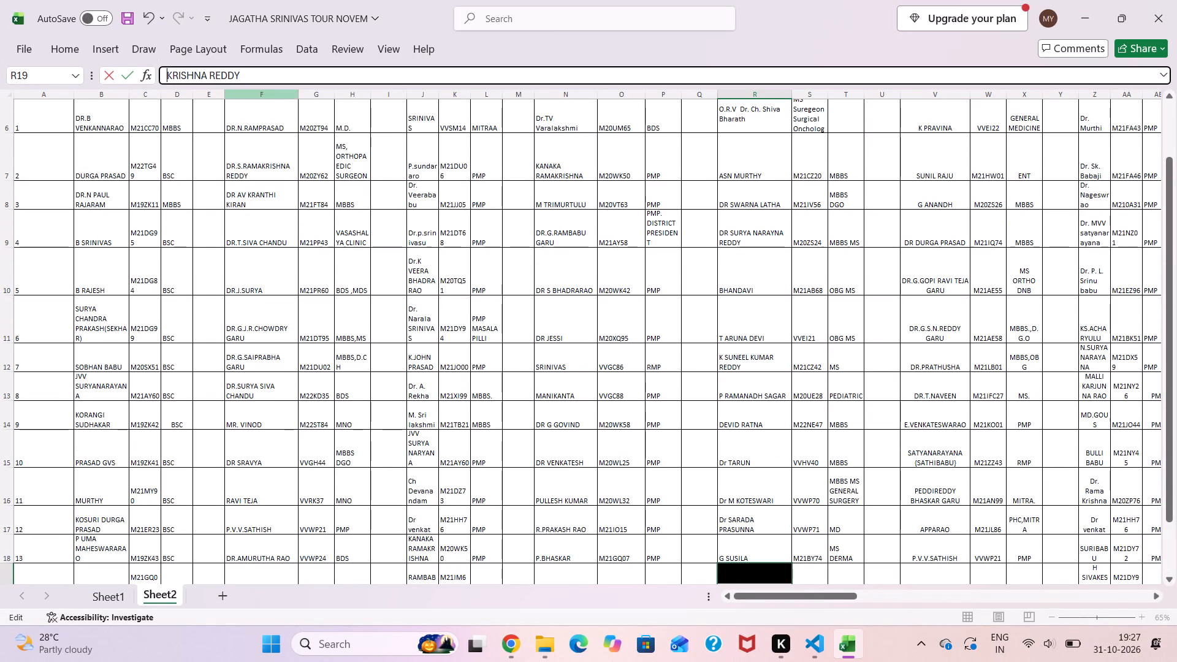
pyautogui.scroll(-2, 356, 143)
pyautogui.click(720, 372)
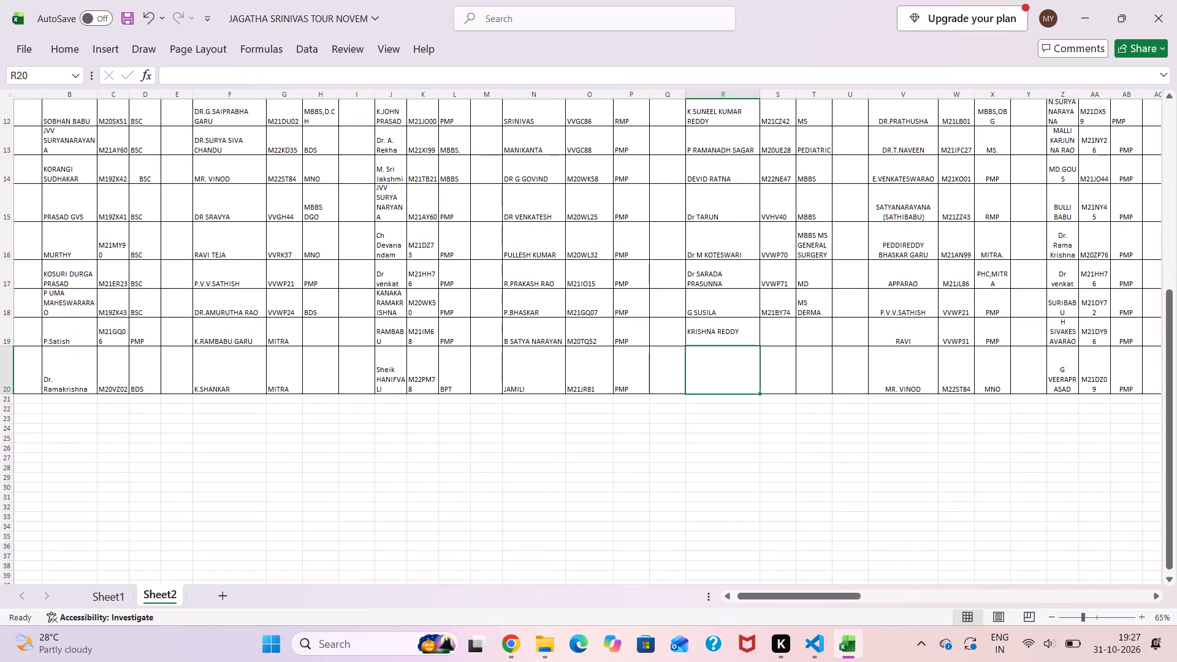
# Enter the doctor's identifier code in the UCID cell of the SL No 14 row in the ANAPARTHI list.
pyautogui.click(786, 334)
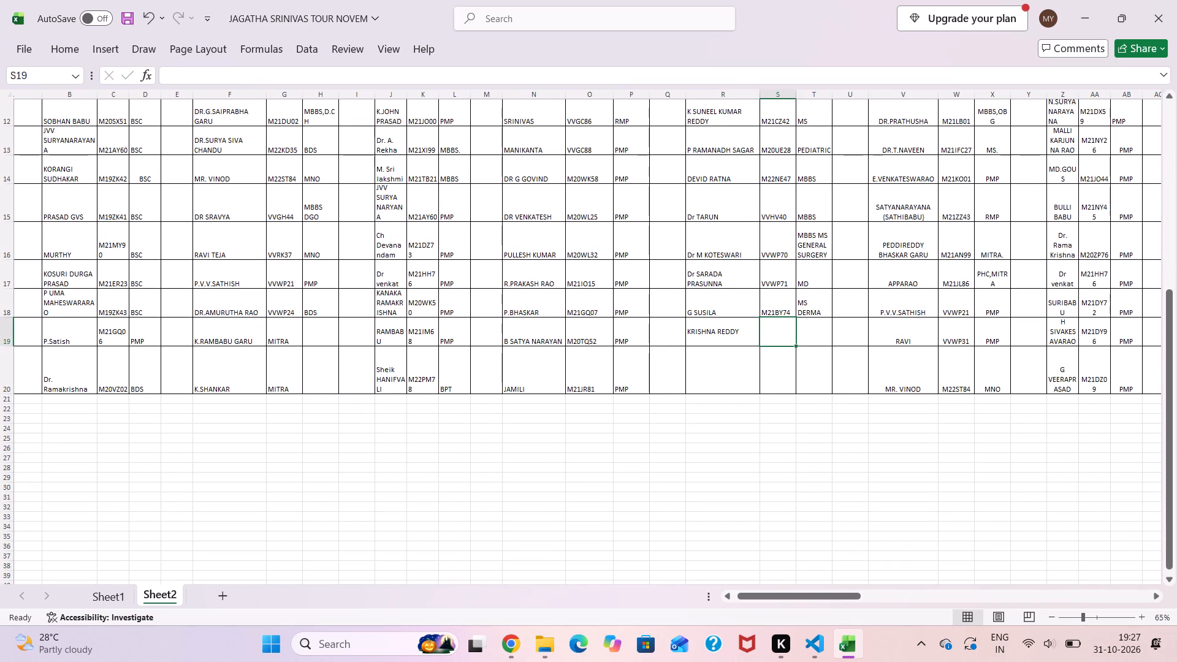
pyautogui.scroll(7, 786, 334)
pyautogui.hscroll(-1, 786, 334)
pyautogui.scroll(-1, 786, 334)
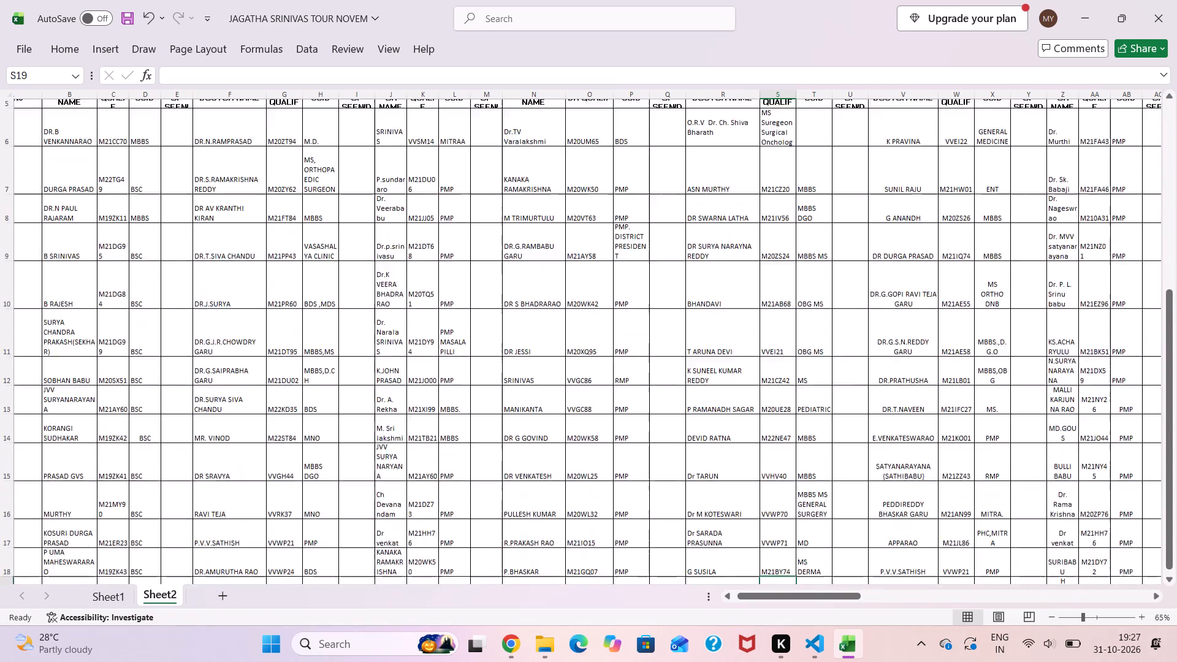
pyautogui.scroll(-2, 786, 334)
pyautogui.click(802, 322)
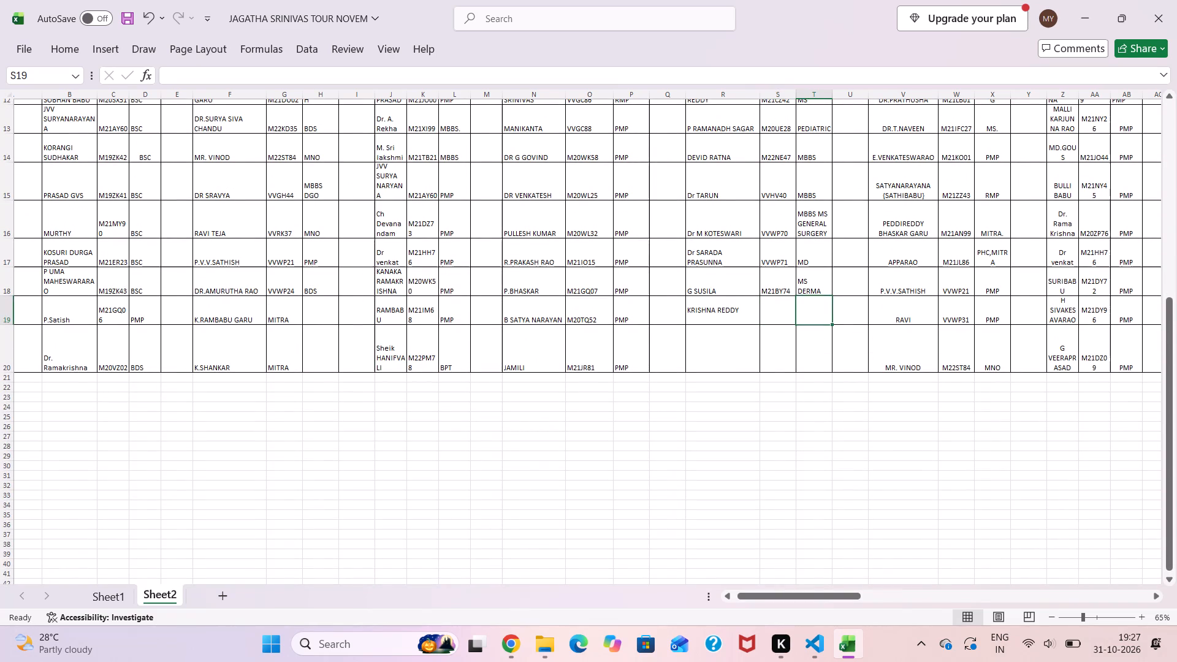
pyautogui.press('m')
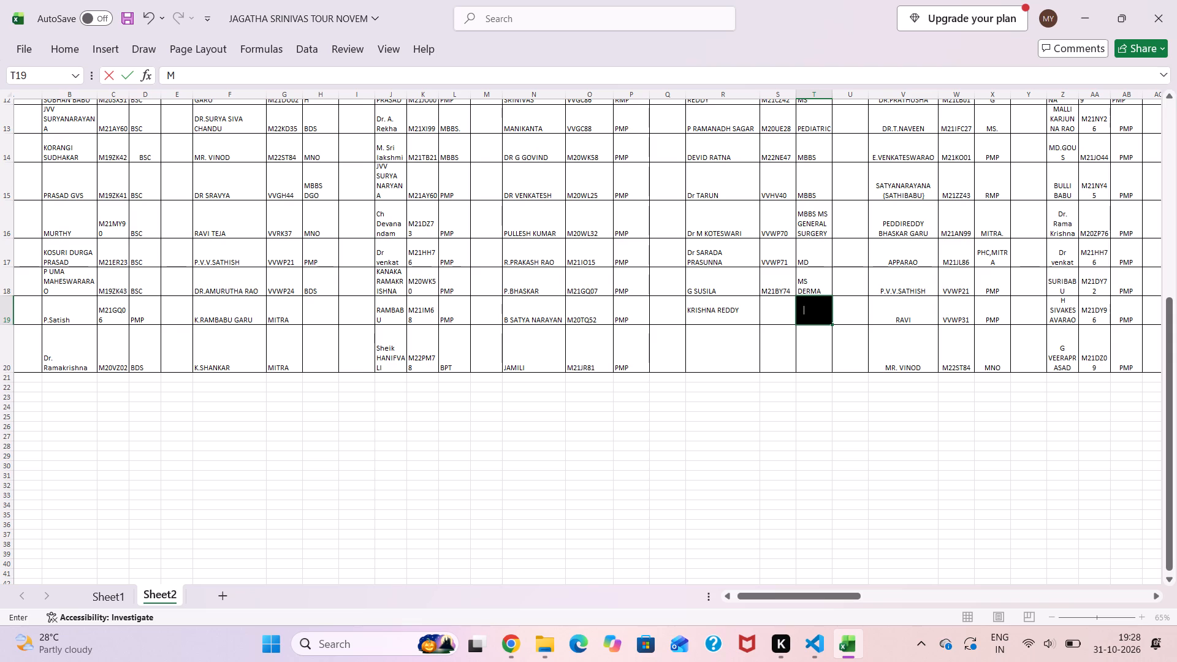
pyautogui.press('BackSpace')
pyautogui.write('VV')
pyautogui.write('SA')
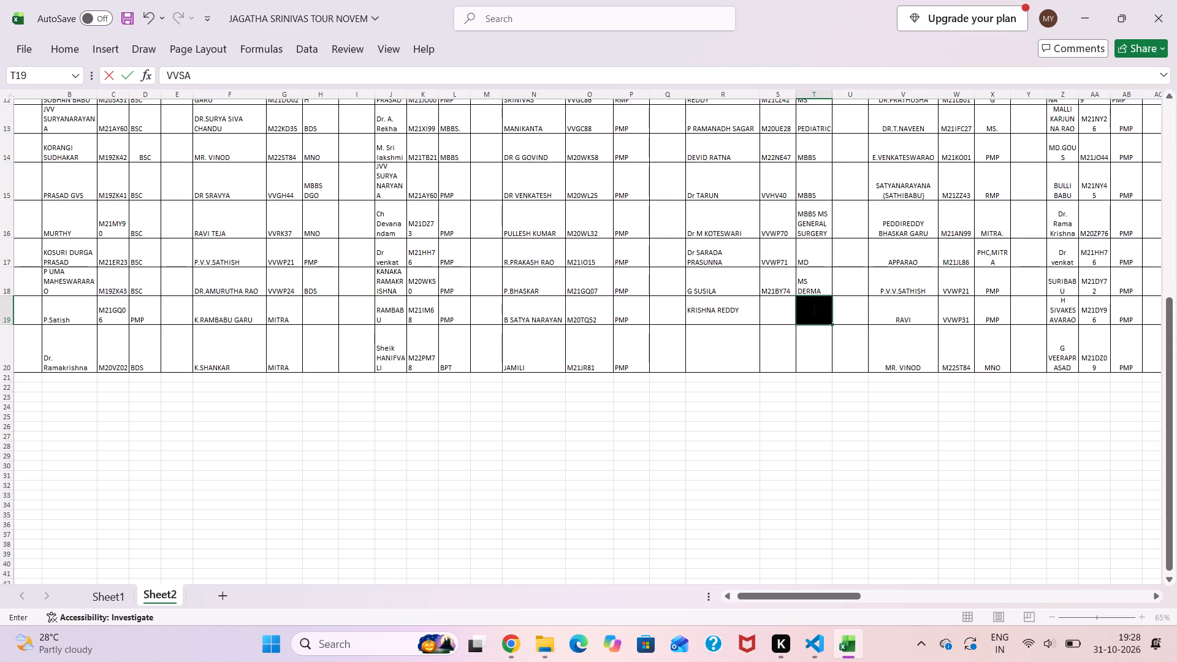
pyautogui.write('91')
pyautogui.scroll(4, 802, 322)
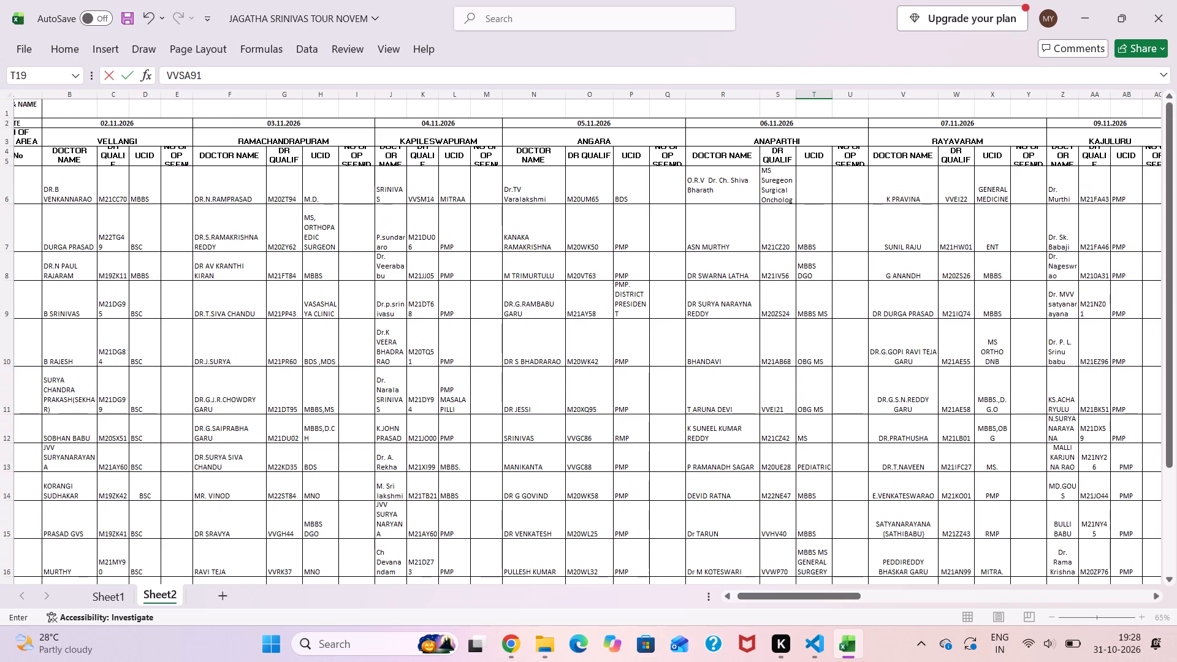
pyautogui.scroll(-3, 802, 322)
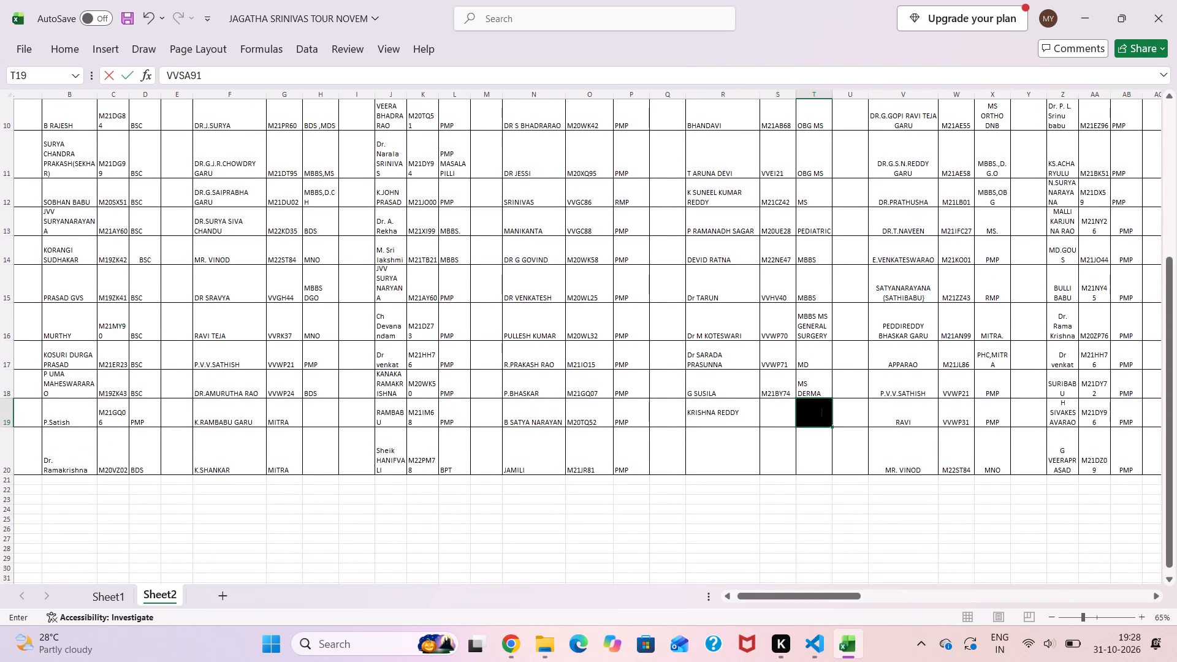
# Enter MS ORTHO as the doctor qualification in the SL No 14 row of the ANAPARTHI list.
pyautogui.click(779, 414)
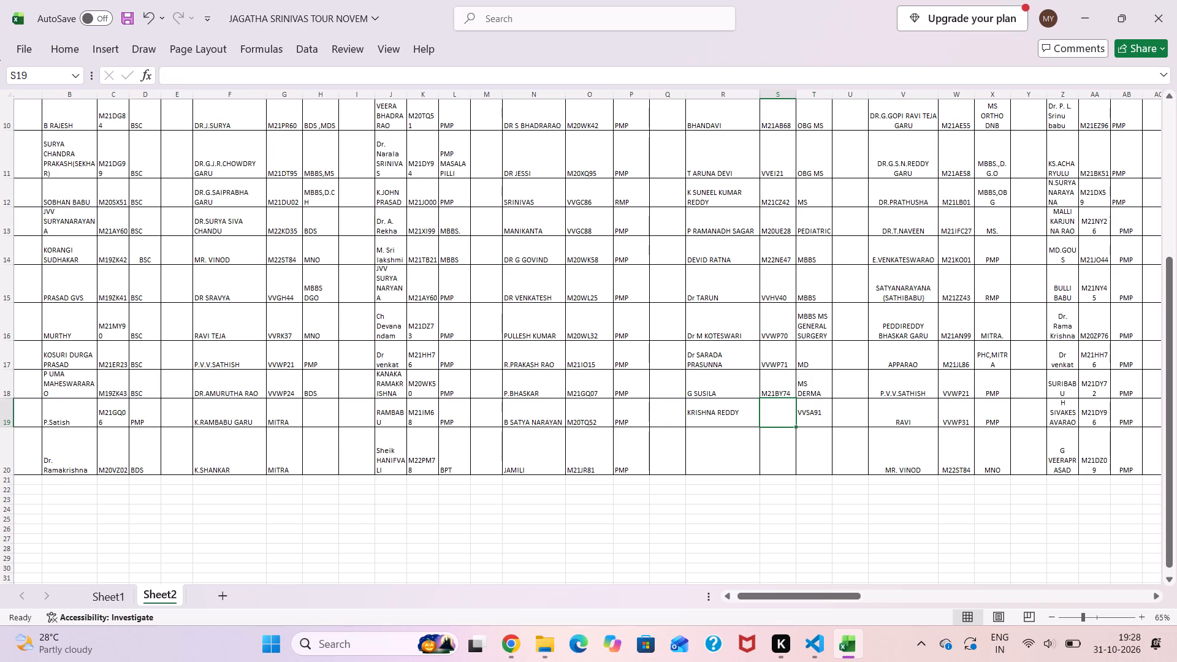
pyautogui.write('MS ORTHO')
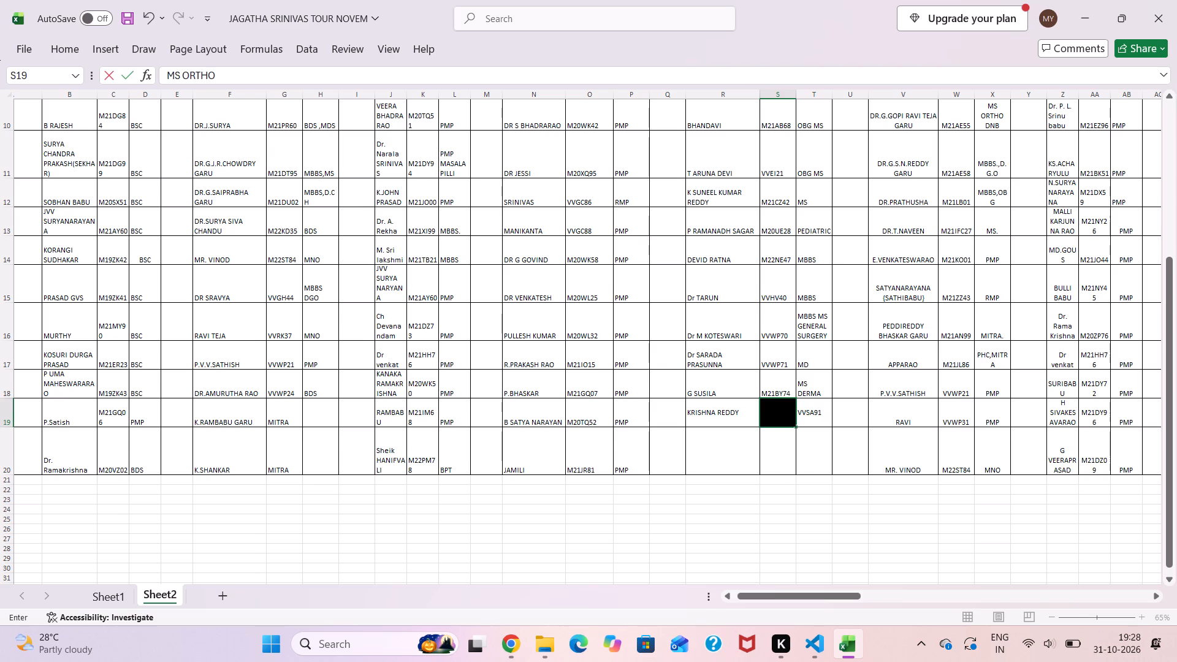
pyautogui.click(748, 454)
# Enter the additional doctor's name in the empty SL No 15 row of the 06.11.2026 ANAPARTHI list.
pyautogui.scroll(1, 734, 384)
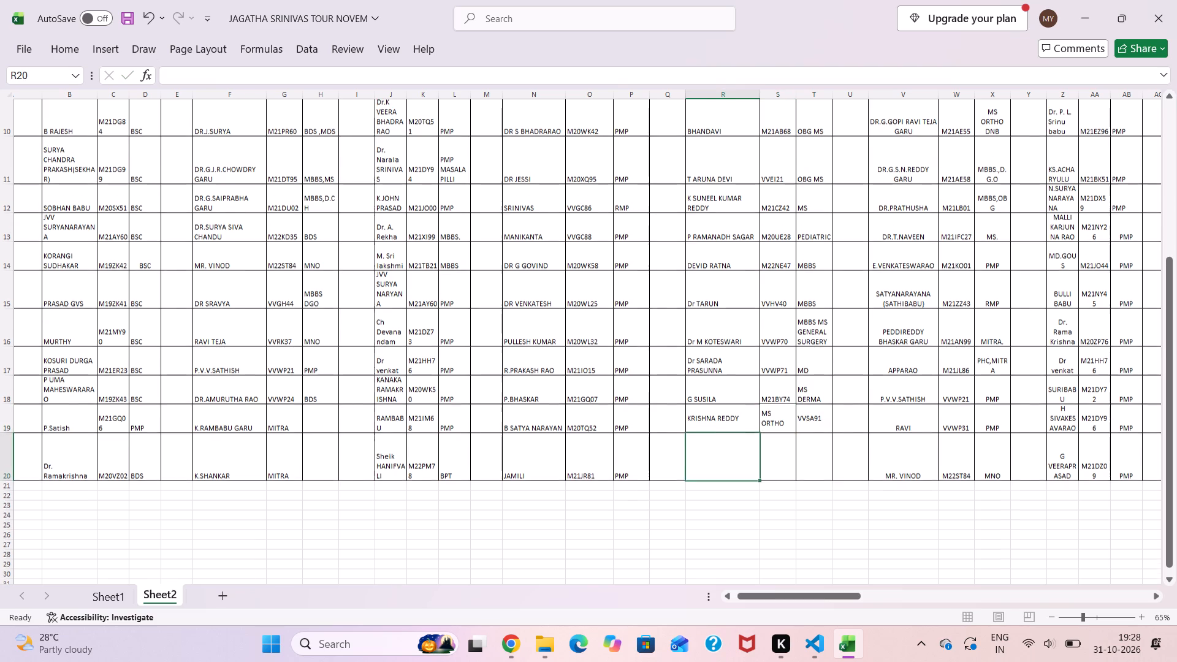
pyautogui.scroll(1, 734, 384)
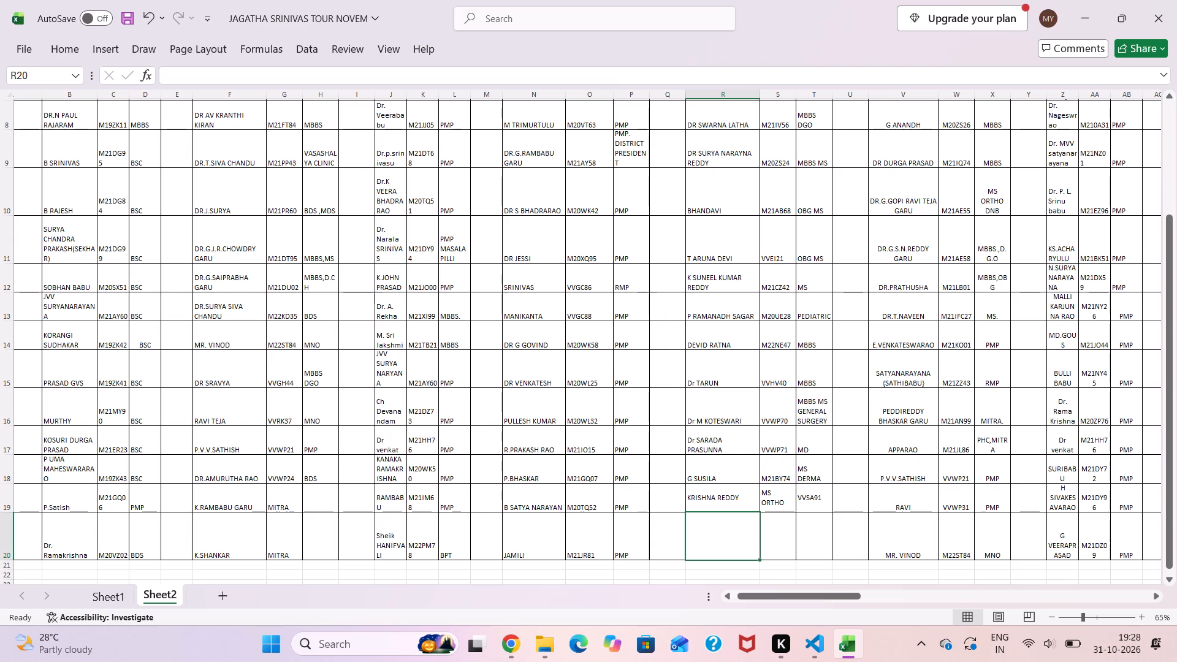
pyautogui.scroll(1, 699, 539)
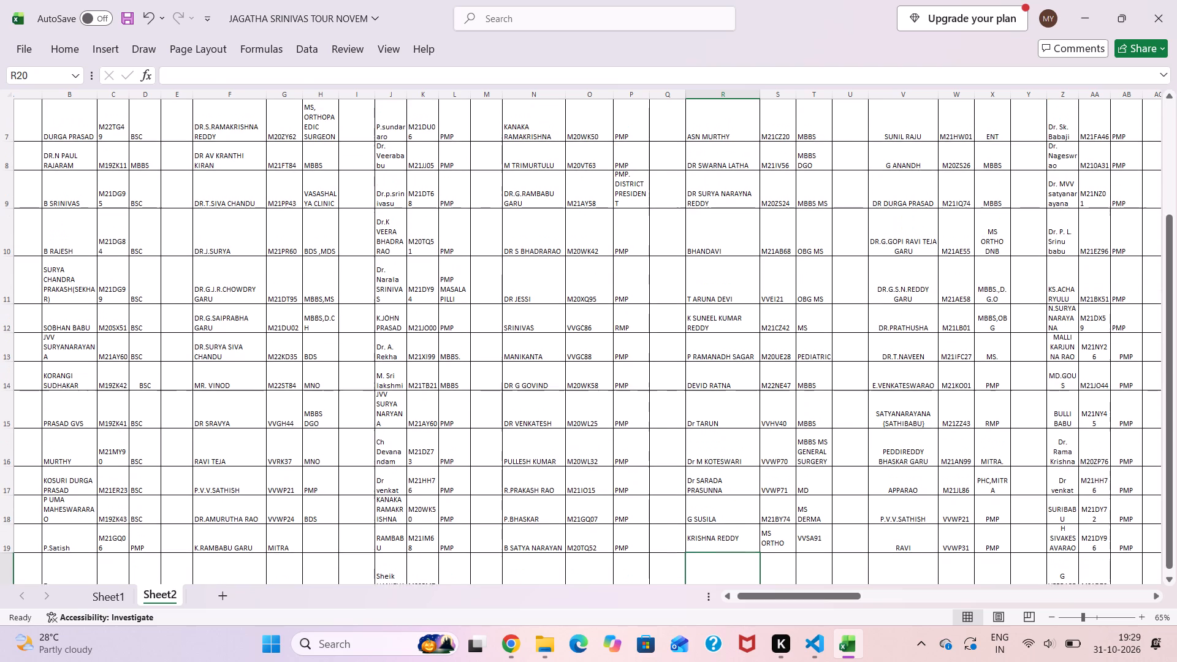
pyautogui.scroll(1, 699, 539)
pyautogui.scroll(-1, 699, 539)
pyautogui.click(713, 539)
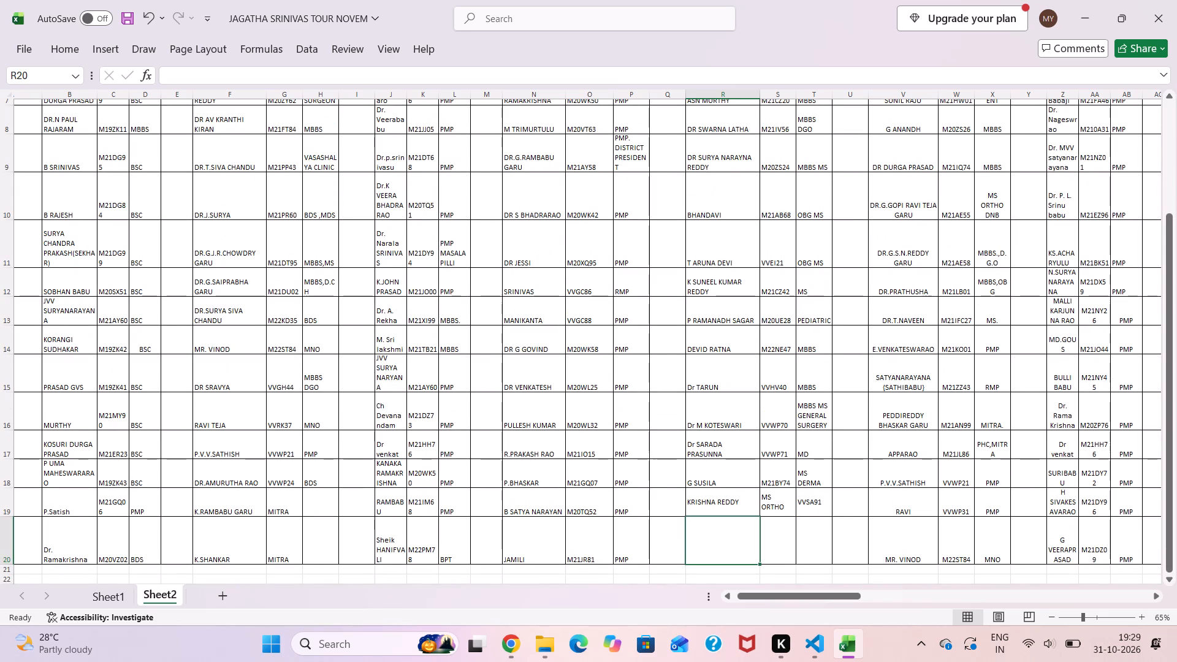
pyautogui.doubleClick(713, 539)
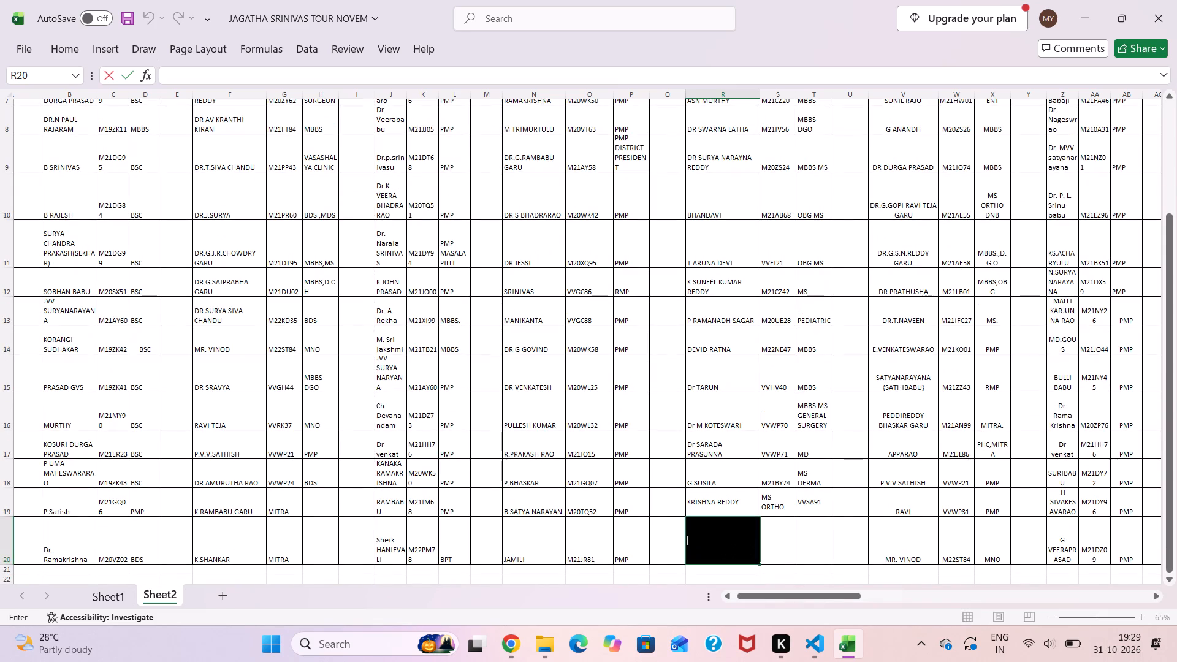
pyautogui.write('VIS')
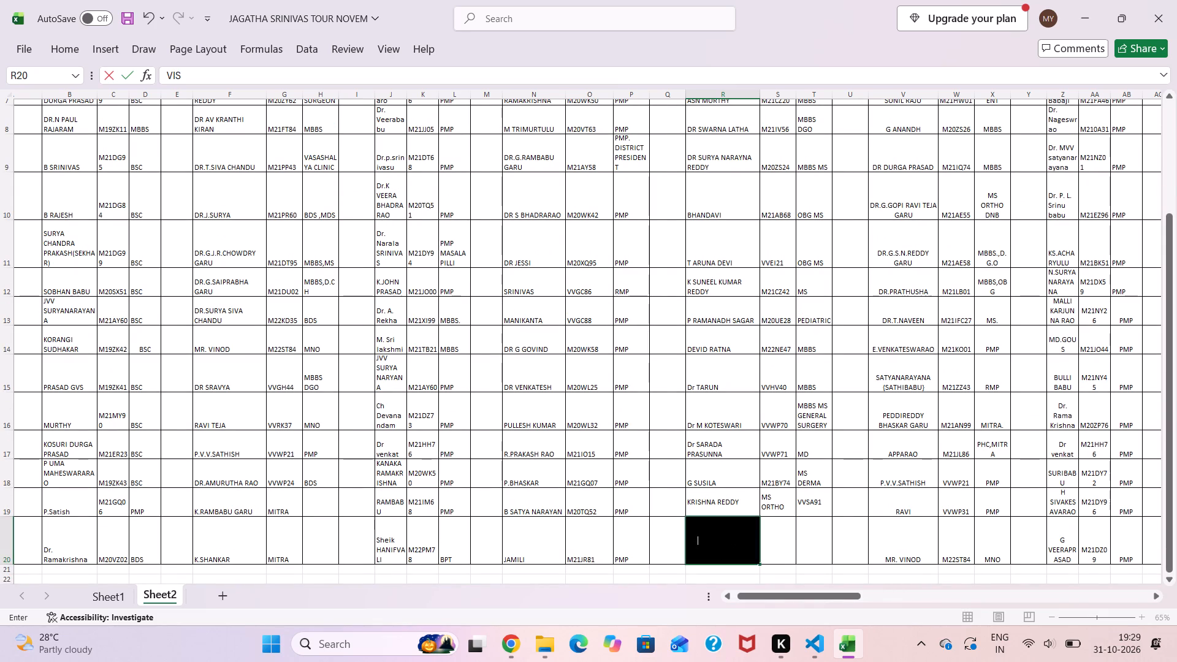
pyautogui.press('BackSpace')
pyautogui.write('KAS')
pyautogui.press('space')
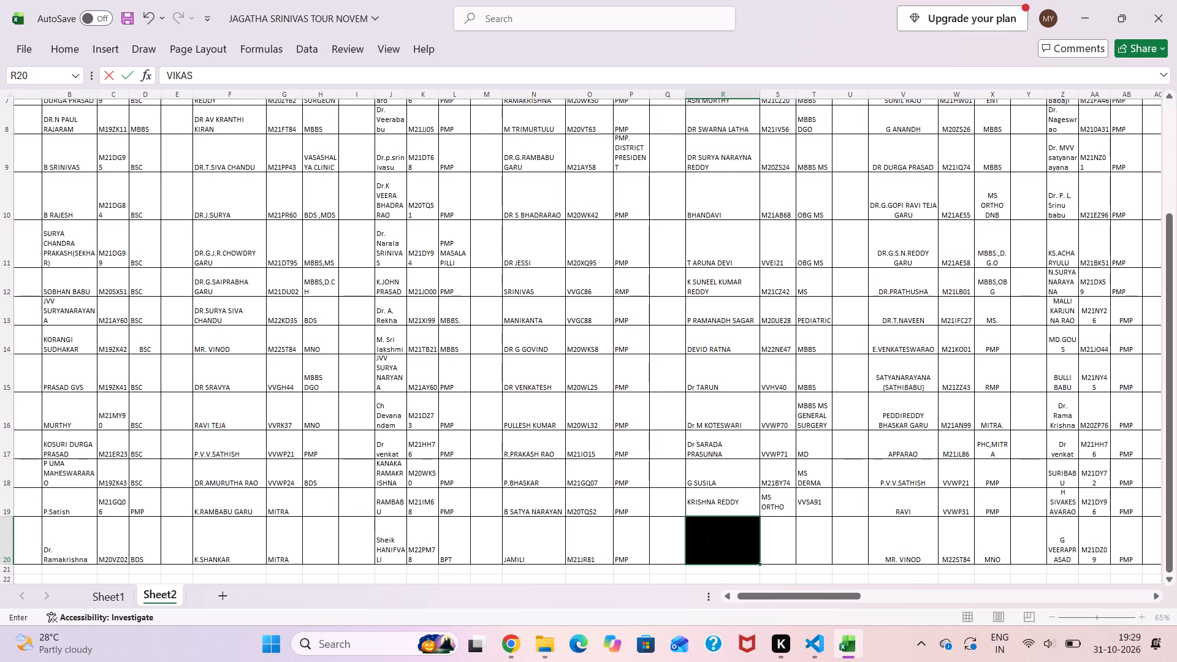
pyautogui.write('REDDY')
pyautogui.click(785, 544)
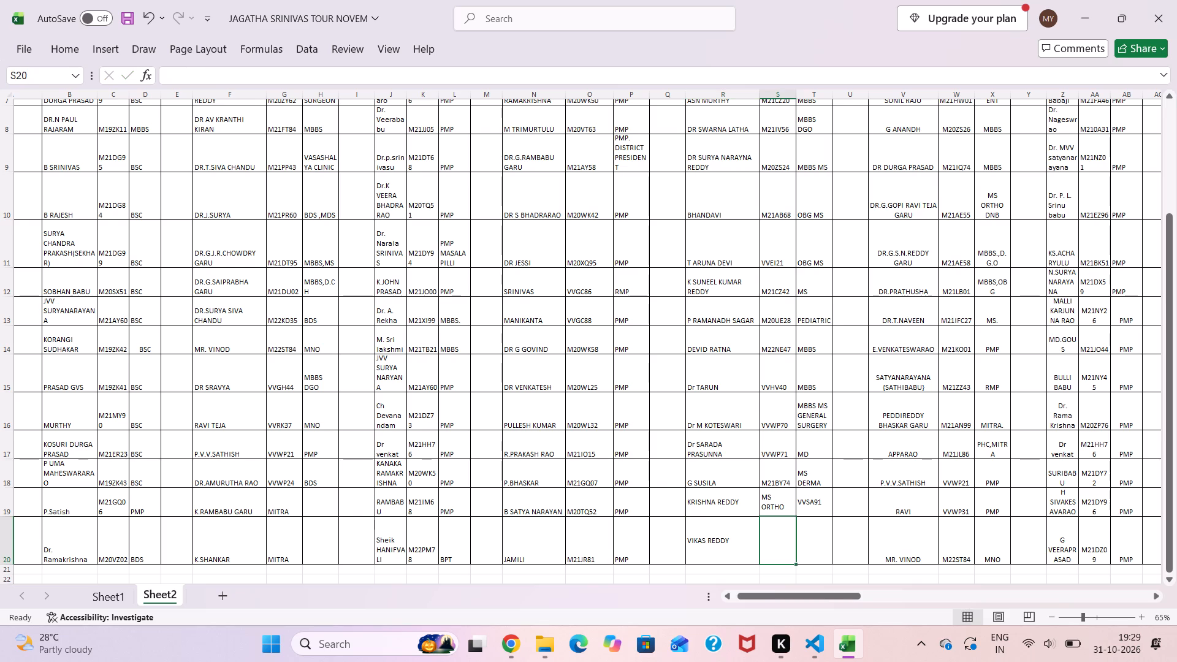
# Enter the doctor's identifier code in the UCID cell of the SL No 15 row in the ANAPARTHI list.
pyautogui.click(812, 546)
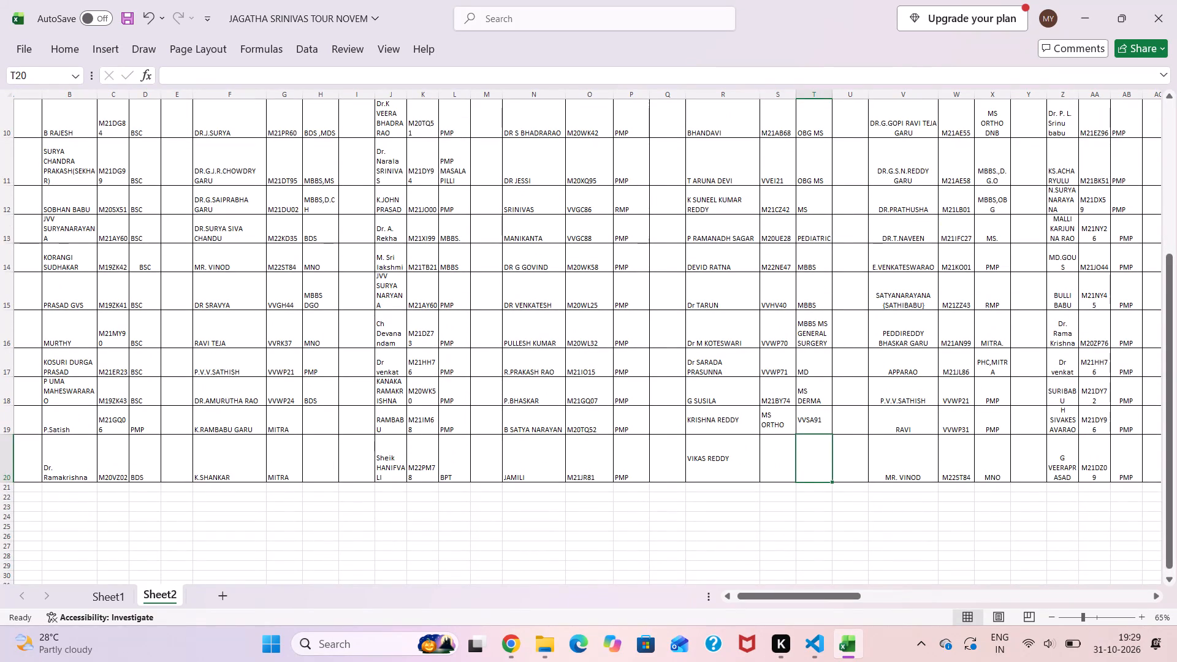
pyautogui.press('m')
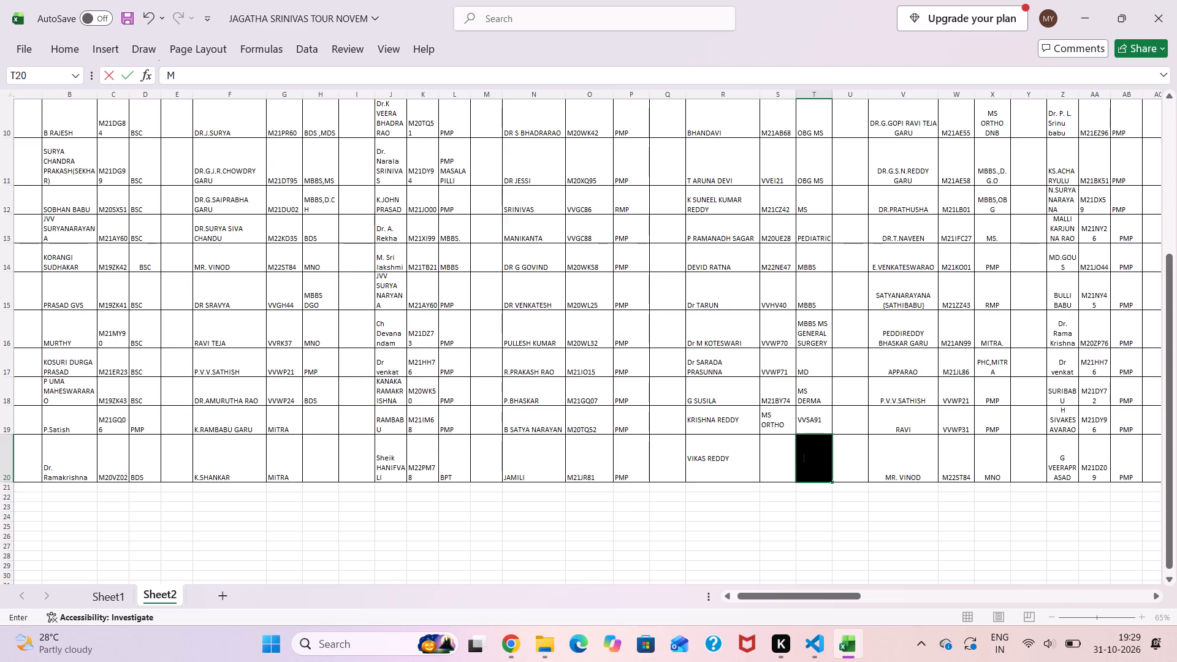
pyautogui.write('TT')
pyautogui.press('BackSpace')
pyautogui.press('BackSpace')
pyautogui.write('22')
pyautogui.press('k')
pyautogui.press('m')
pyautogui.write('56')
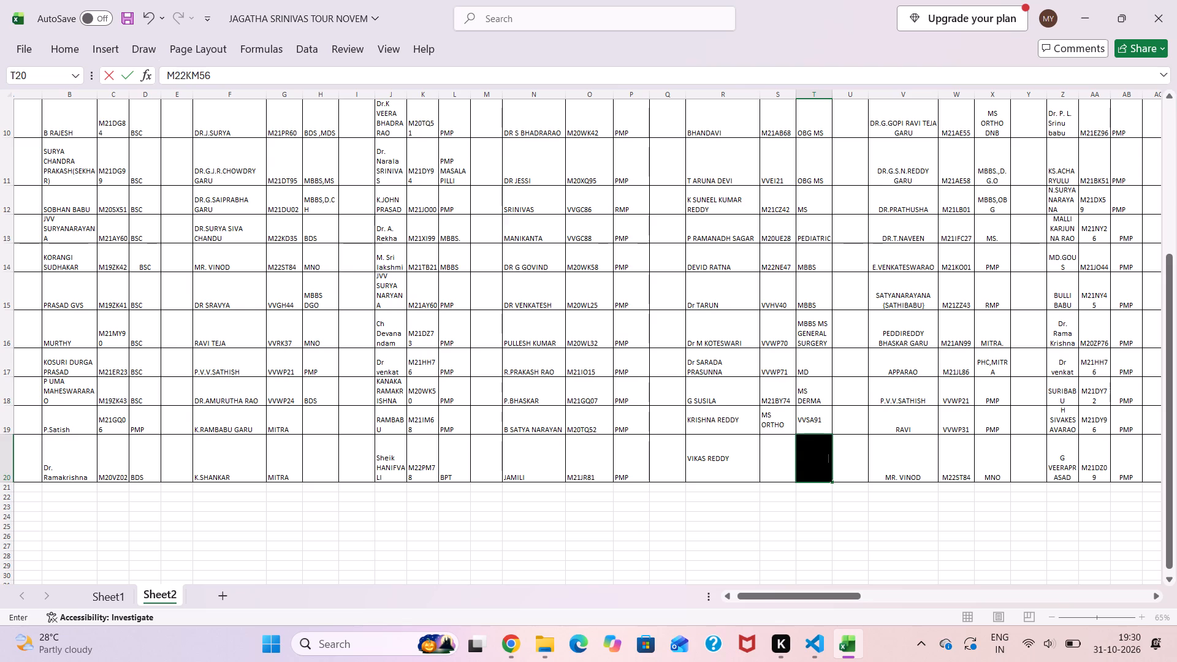
# Enter MBBS as the doctor qualification in the SL No 15 row of the ANAPARTHI list.
pyautogui.doubleClick(788, 457)
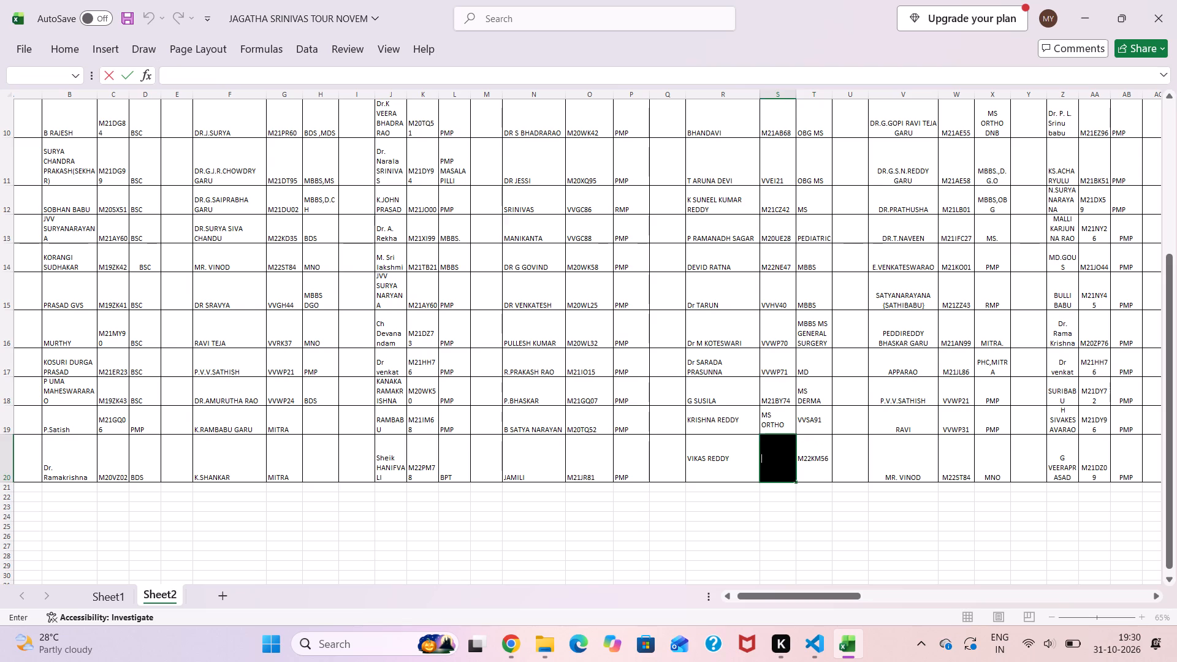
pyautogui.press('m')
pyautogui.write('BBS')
pyautogui.click(853, 463)
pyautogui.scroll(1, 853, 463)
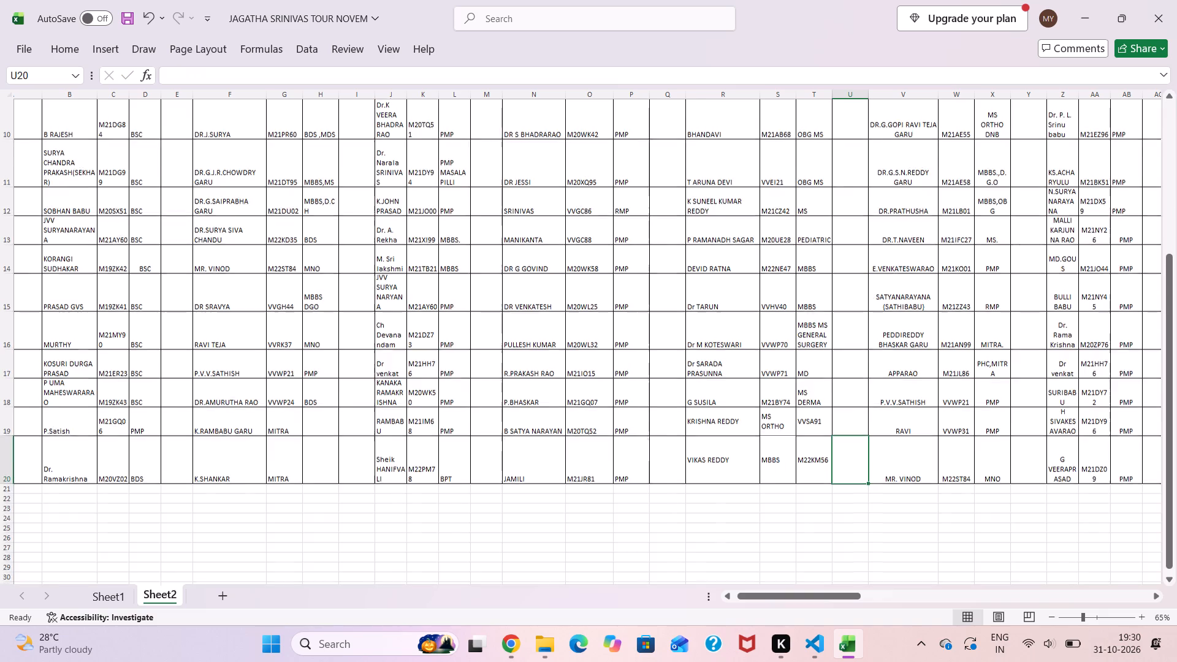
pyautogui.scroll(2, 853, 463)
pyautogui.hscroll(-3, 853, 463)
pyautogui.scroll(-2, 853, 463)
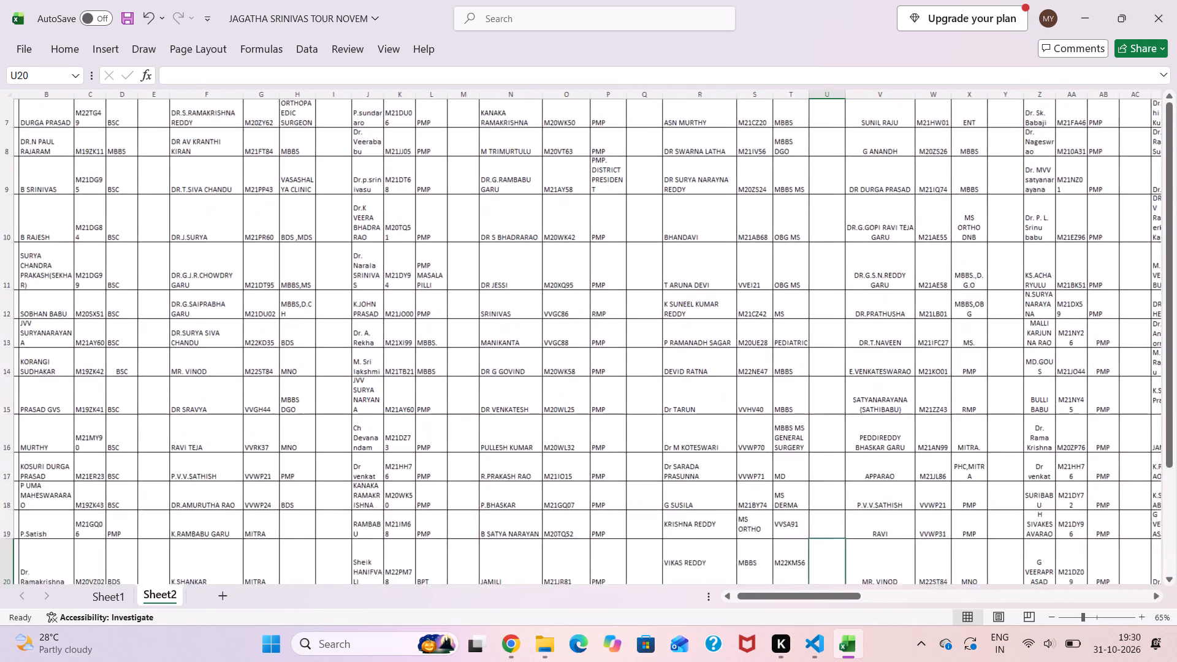
# Review the doctor lists from 04.11.2026 KAPILESWAPURAM through 11.11.2026 GOLLAPURAM for missing names, qualifications and UCIDs.
pyautogui.scroll(-2, 853, 463)
pyautogui.scroll(3, 853, 463)
pyautogui.scroll(-1, 853, 463)
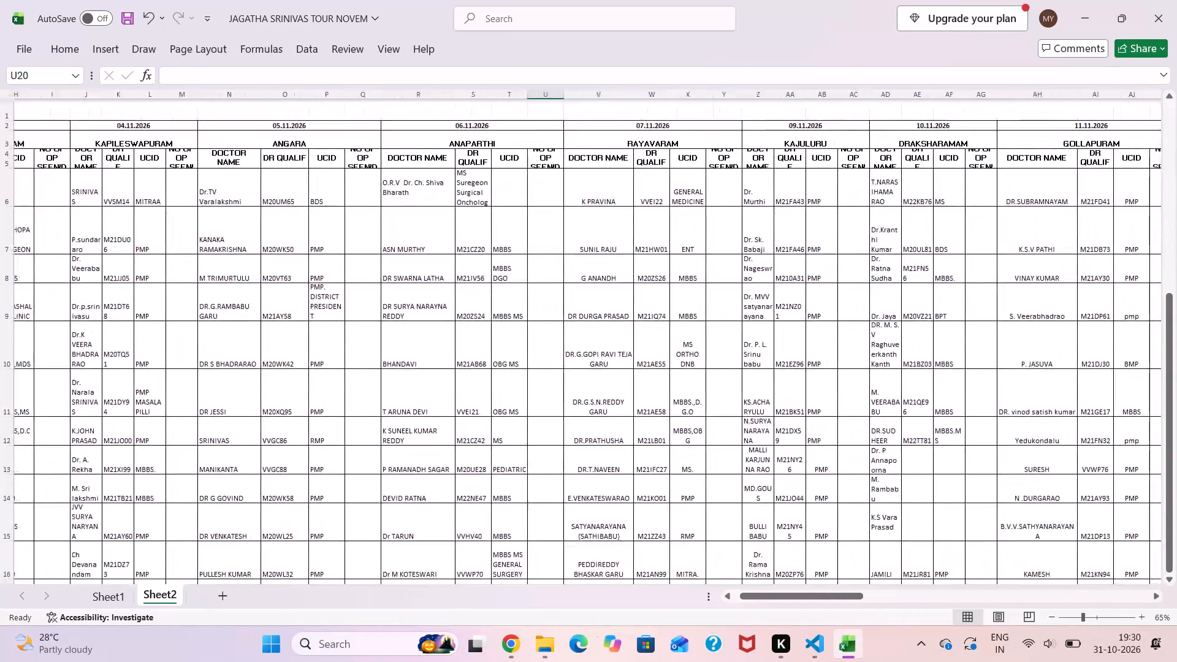
pyautogui.scroll(-4, 853, 463)
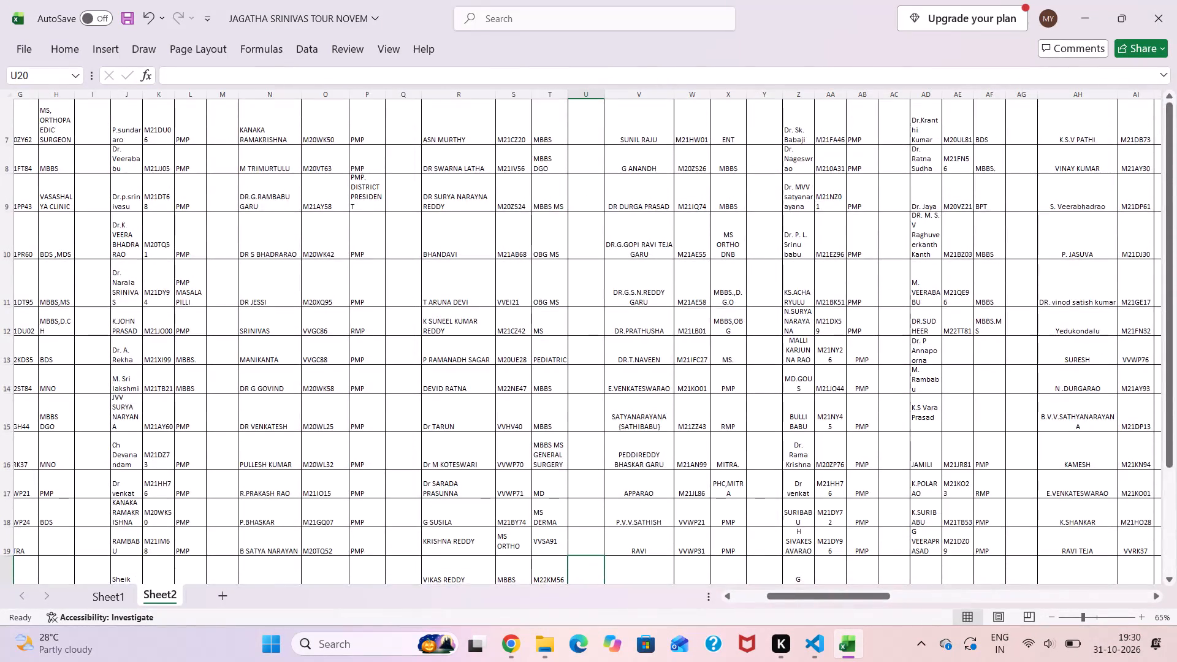
pyautogui.scroll(-1, 853, 463)
pyautogui.scroll(3, 853, 463)
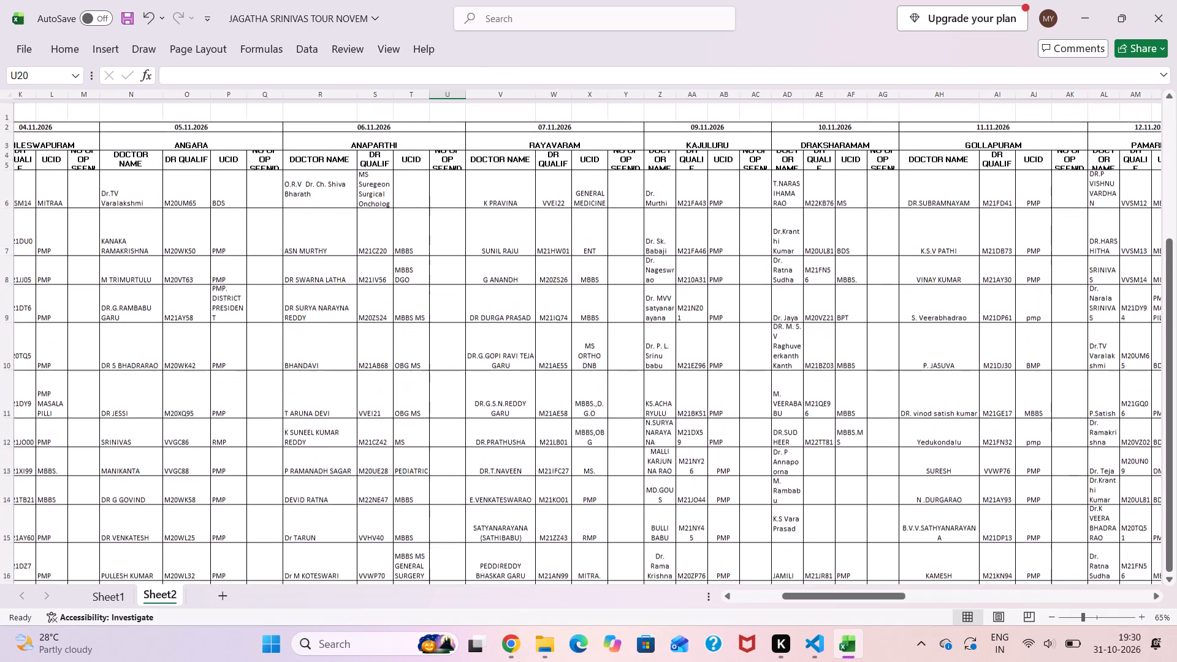
pyautogui.scroll(1, 802, 449)
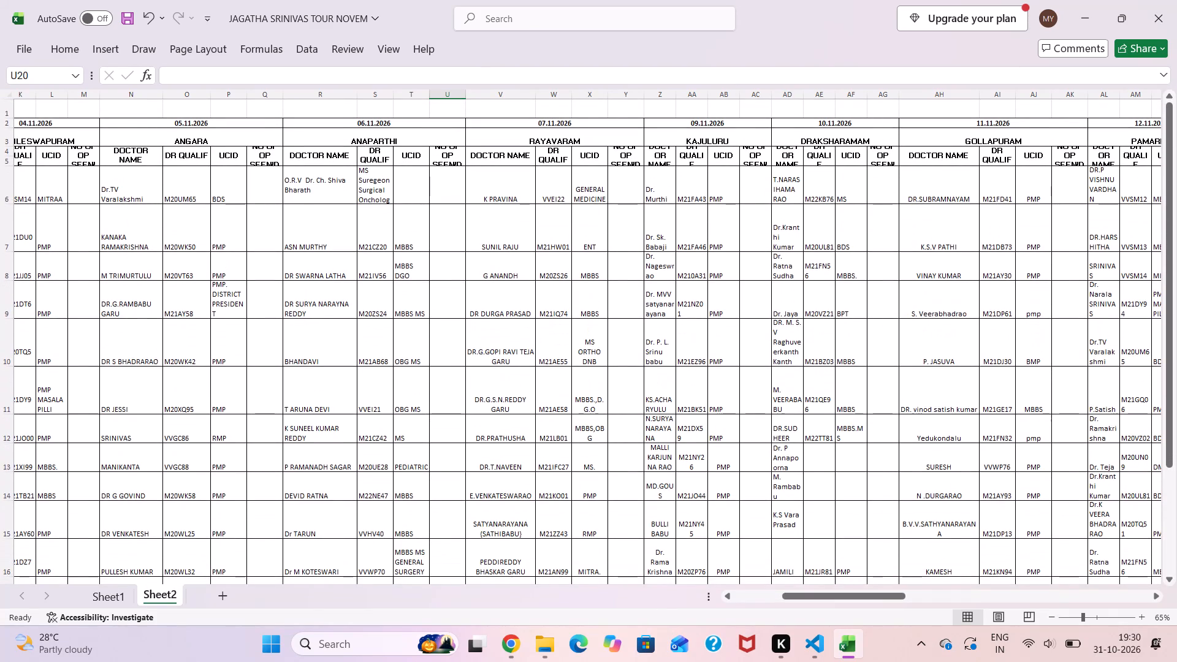
pyautogui.scroll(-1, 818, 466)
# Check the empty DR QUALIF and UCID cells in the SL No 8 to 10 rows of the 10.11.2026 DRAKSHARAMAM list.
pyautogui.click(813, 409)
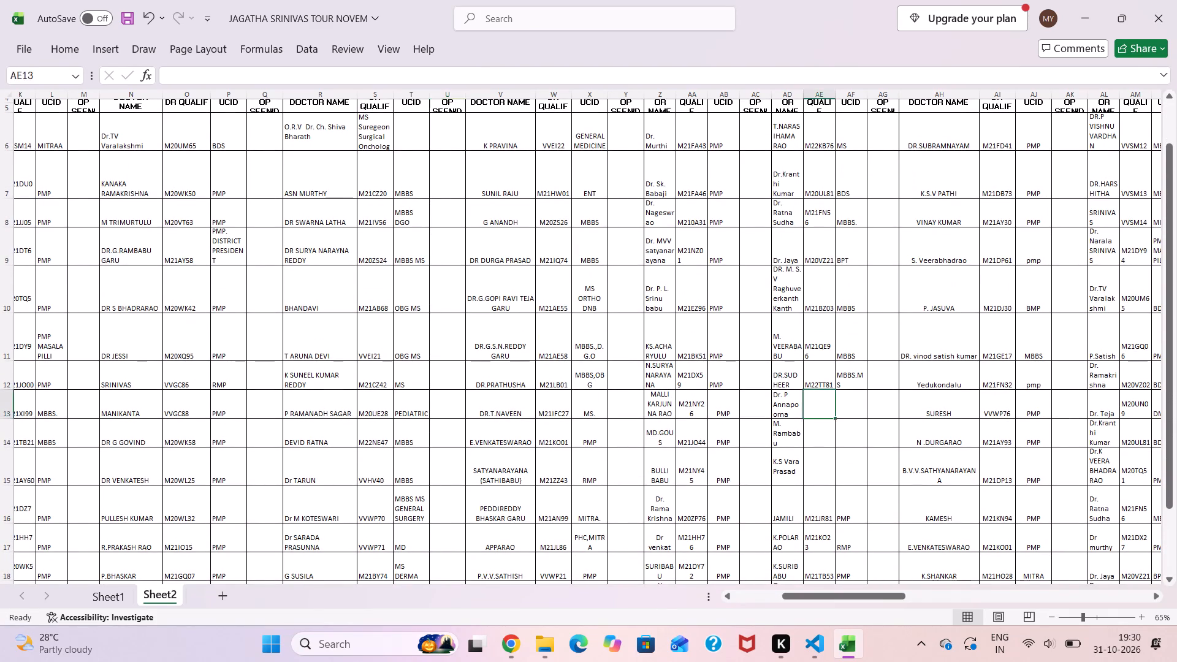
pyautogui.click(847, 403)
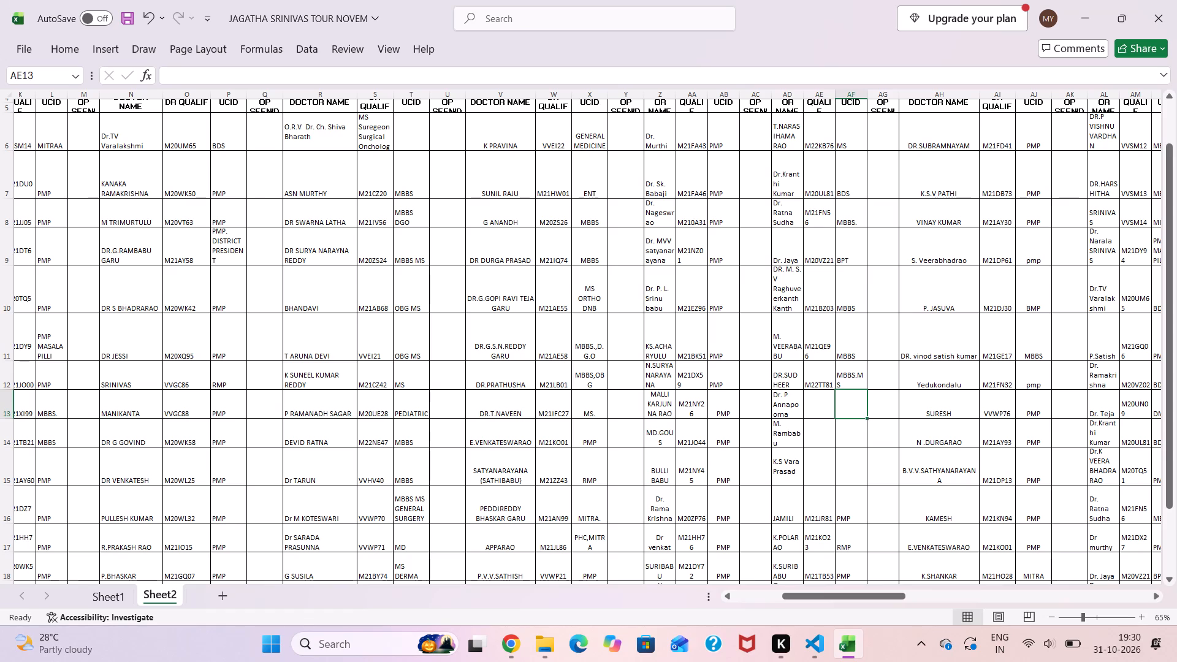
pyautogui.click(809, 427)
pyautogui.moveTo(841, 434); pyautogui.dragTo(809, 476)
pyautogui.click(809, 476)
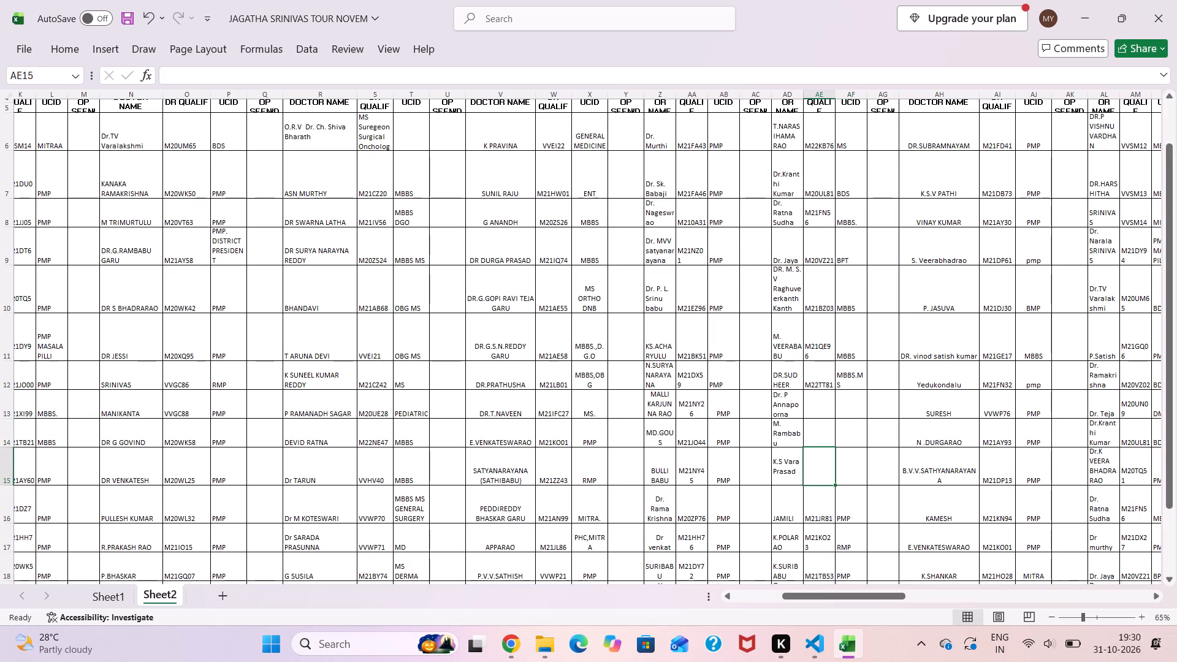
pyautogui.click(851, 401)
pyautogui.click(851, 436)
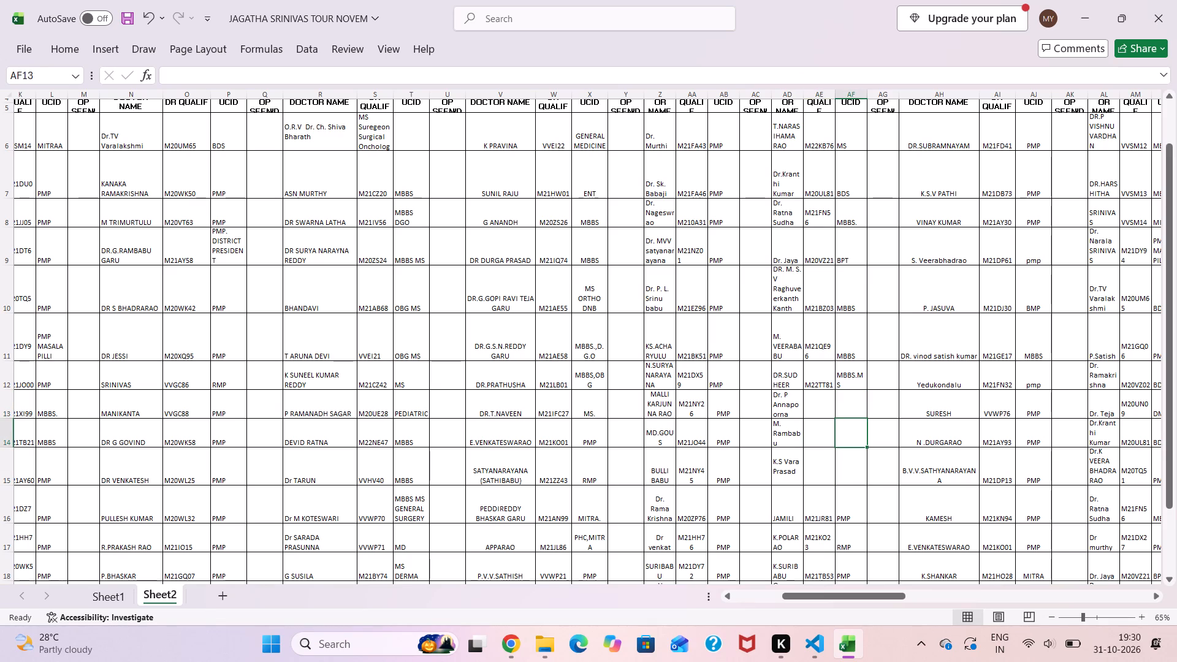
# Compare the earlier dates' doctor lists with the 10.11.2026 DRAKSHARAMAM list, checking all rows for incomplete entries.
pyautogui.hscroll(7, 851, 436)
pyautogui.scroll(-1, 851, 436)
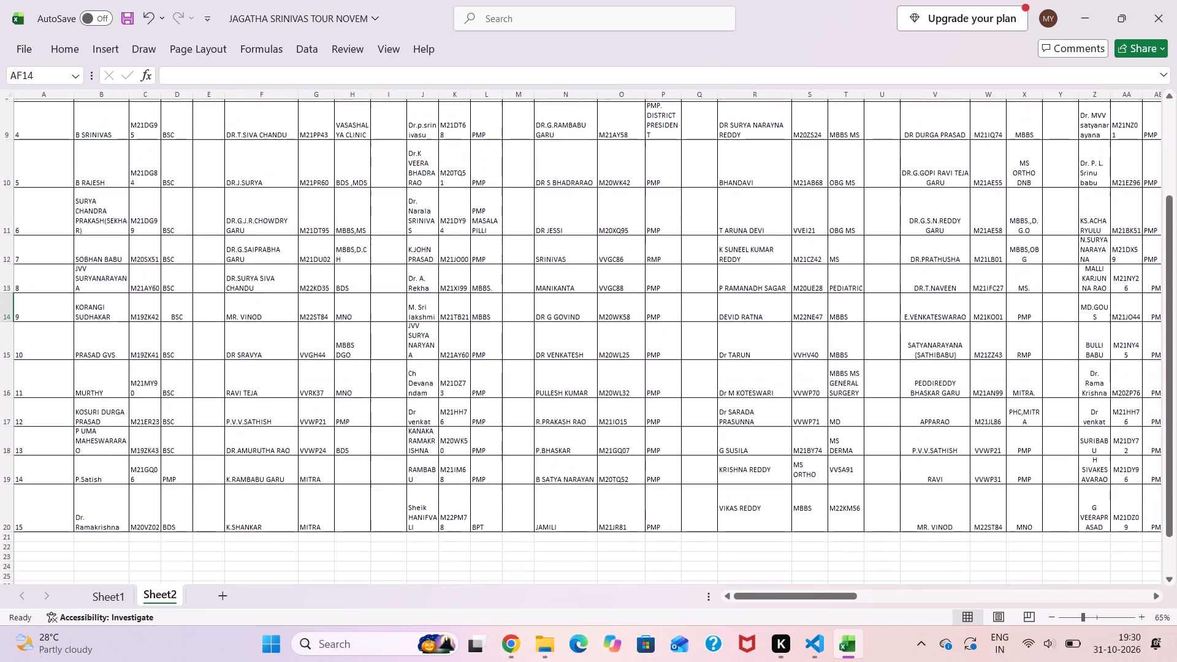
pyautogui.scroll(1, 851, 436)
pyautogui.hscroll(-2, 851, 436)
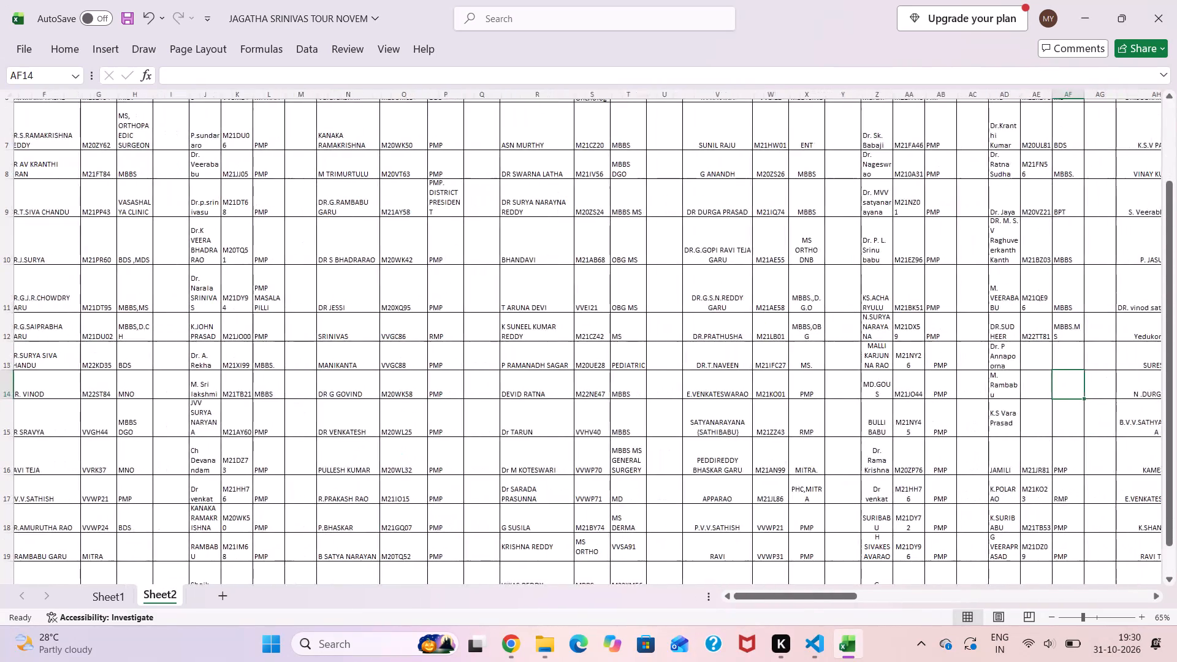
pyautogui.hscroll(-1, 851, 436)
pyautogui.scroll(5, 851, 436)
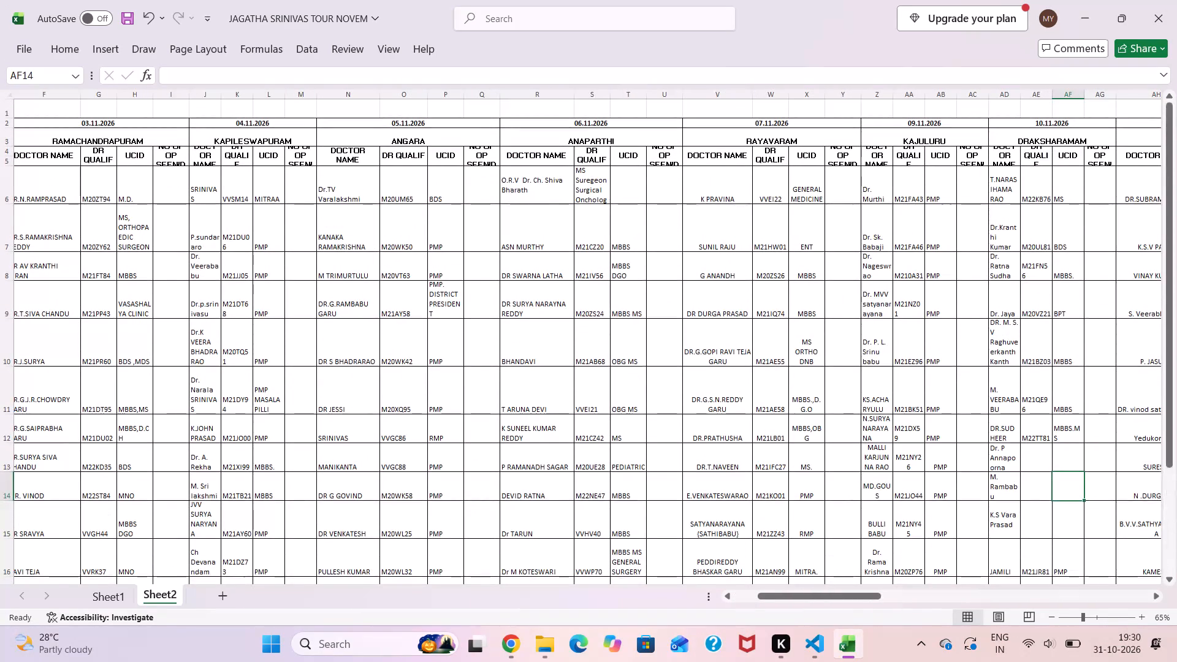
pyautogui.scroll(-1, 886, 396)
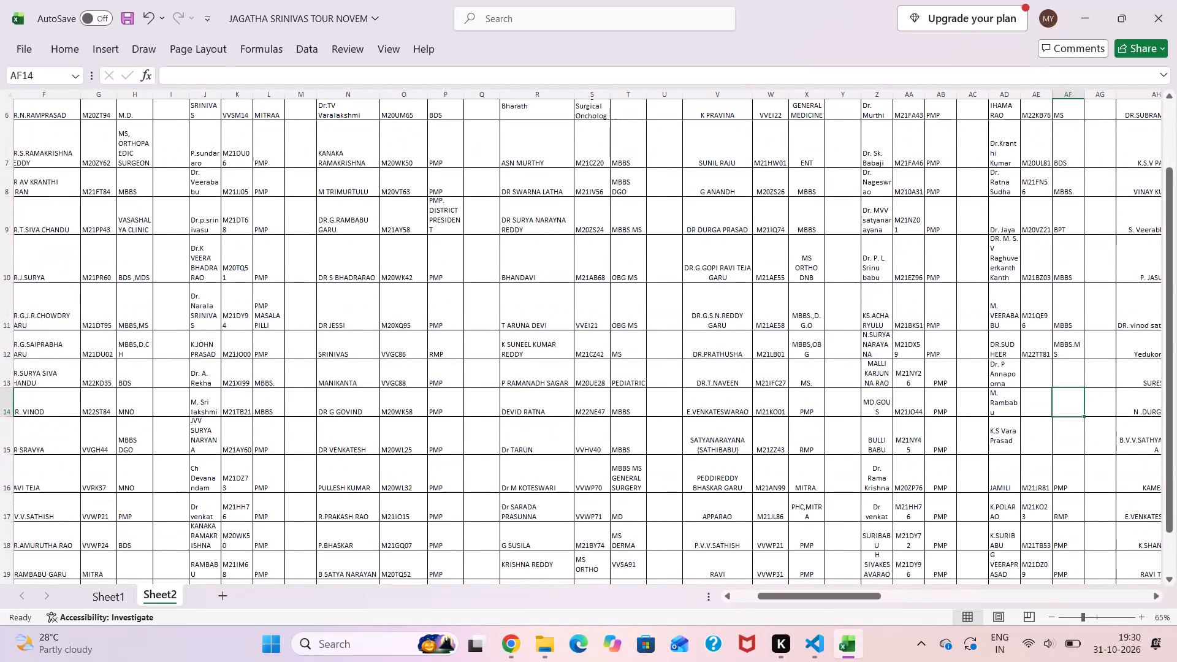
pyautogui.hscroll(-1, 886, 396)
pyautogui.scroll(-1, 886, 396)
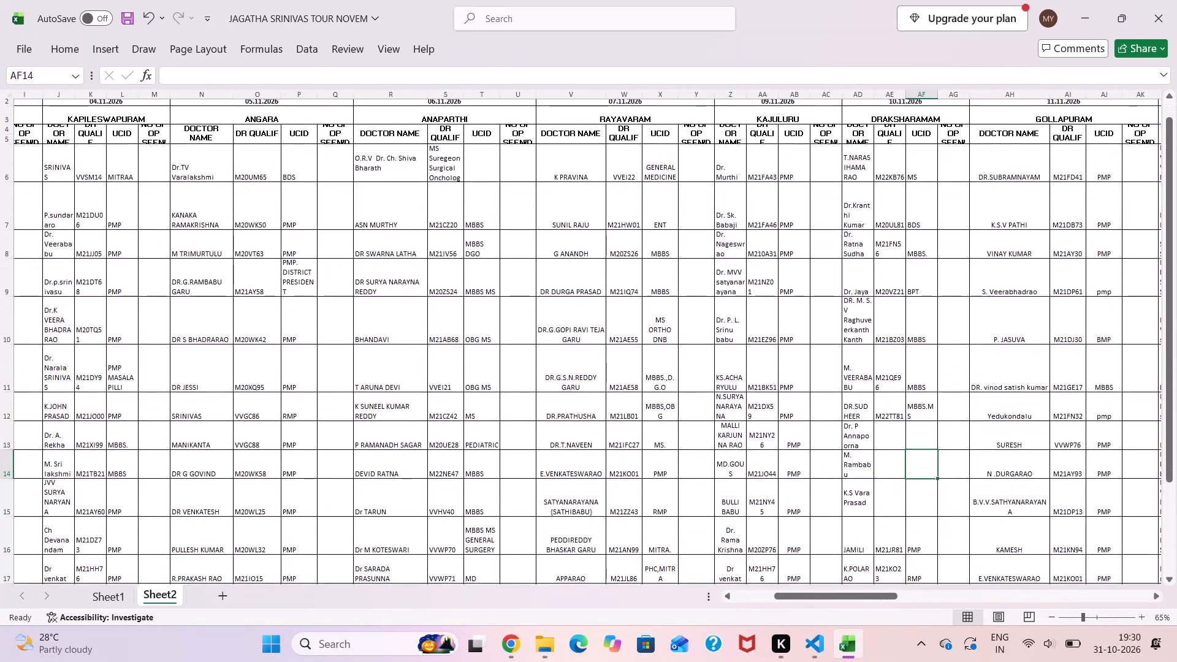
# Open the empty DR QUALIF cell in the SL No 8 row of the 10.11.2026 DRAKSHARAMAM list for editing.
pyautogui.click(893, 435)
pyautogui.scroll(2, 893, 435)
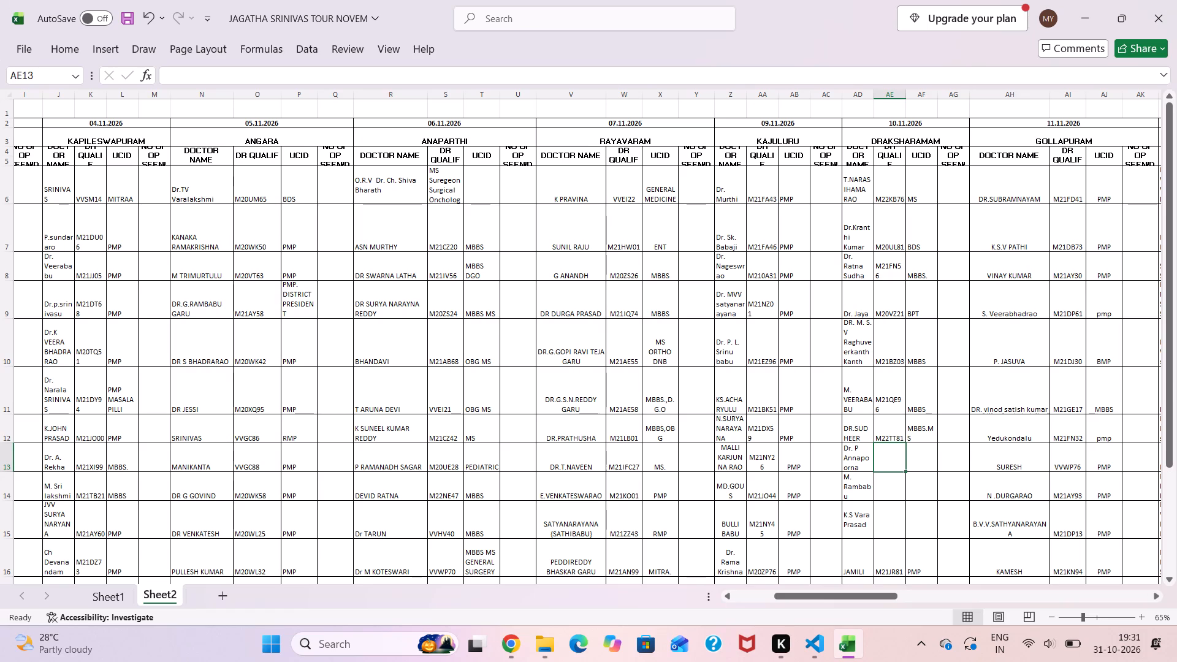
pyautogui.scroll(-1, 893, 435)
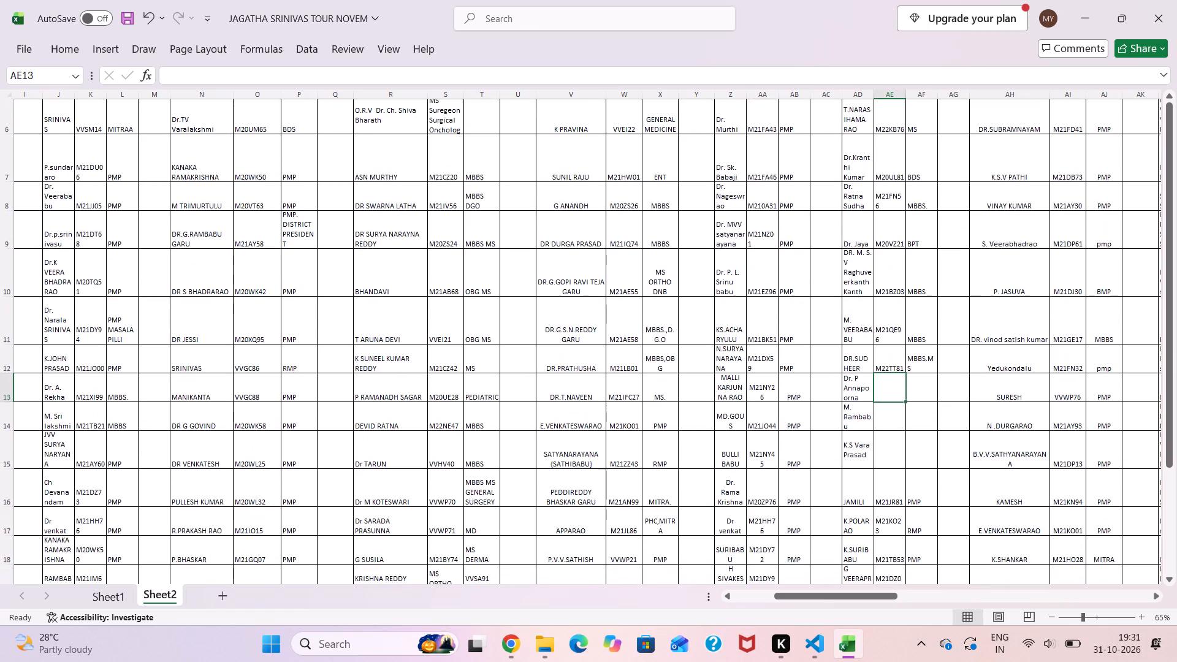
pyautogui.scroll(-2, 893, 435)
pyautogui.scroll(1, 893, 435)
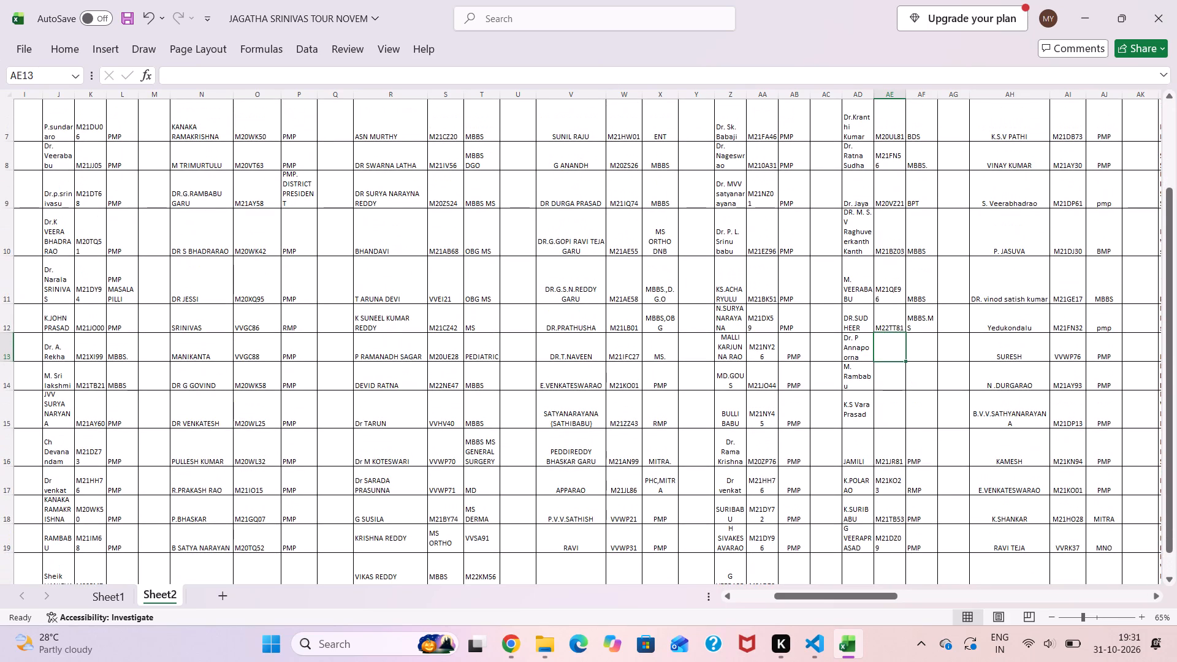
pyautogui.doubleClick(897, 343)
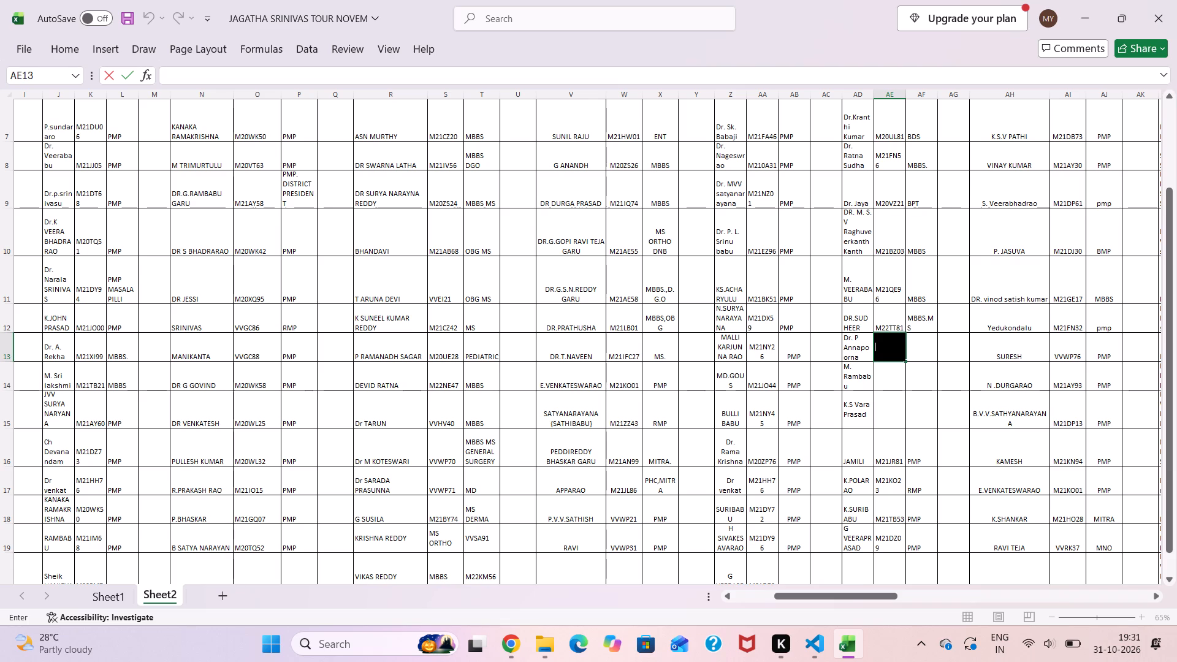
pyautogui.scroll(-1, 935, 406)
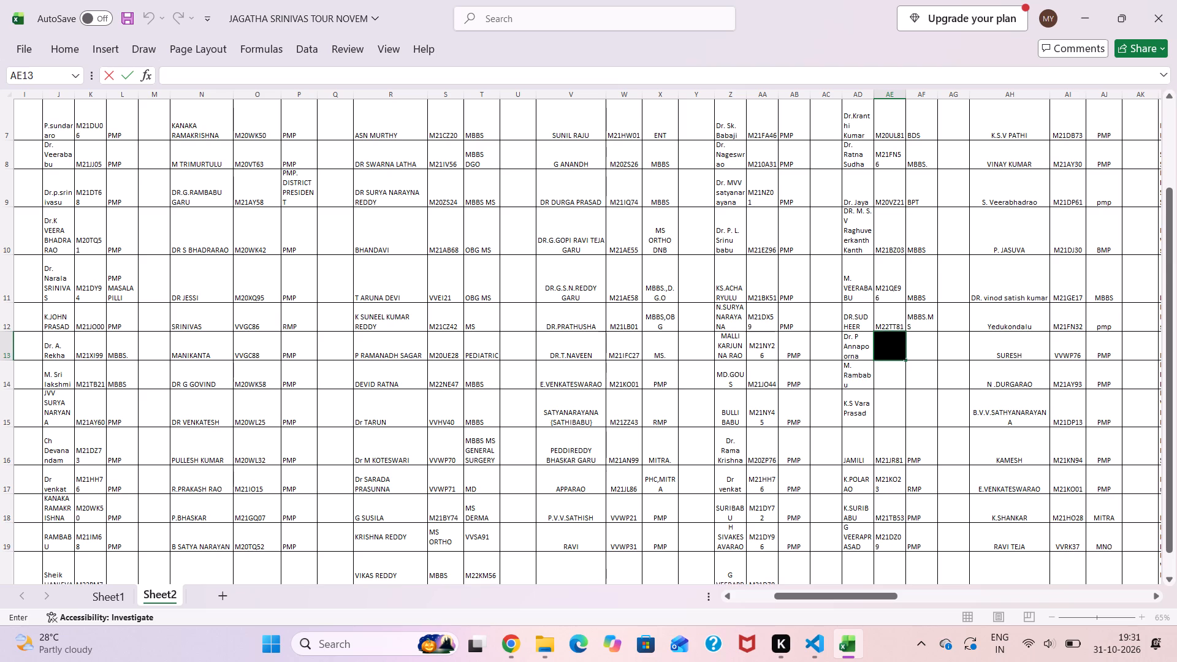
pyautogui.scroll(-1, 935, 406)
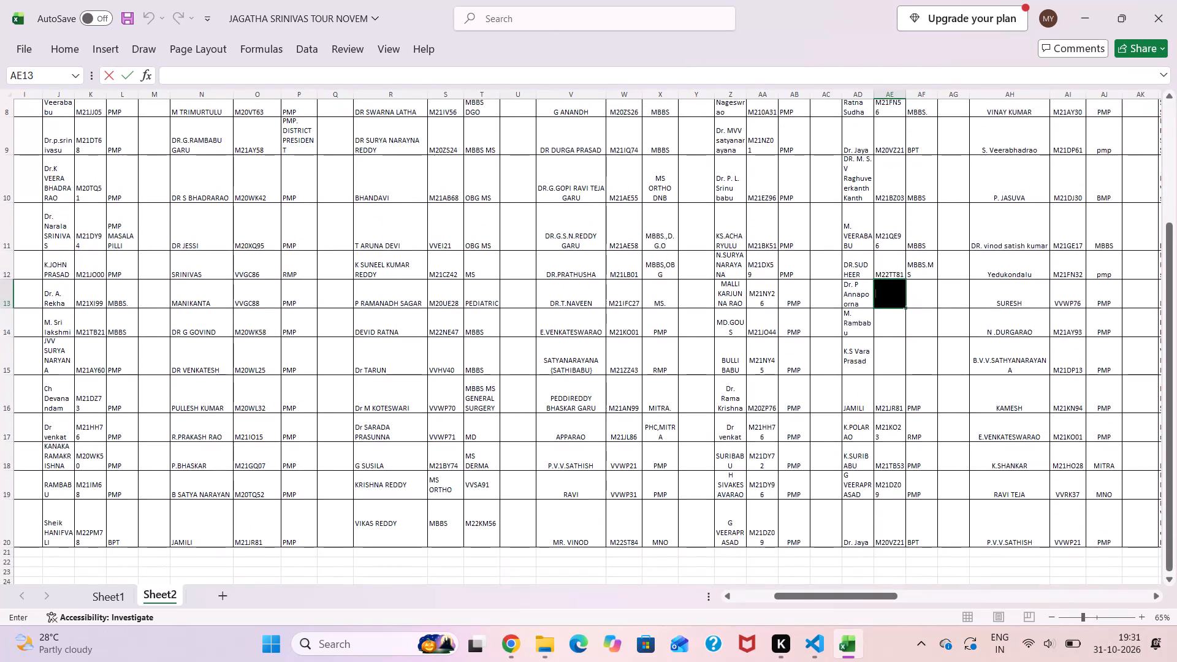
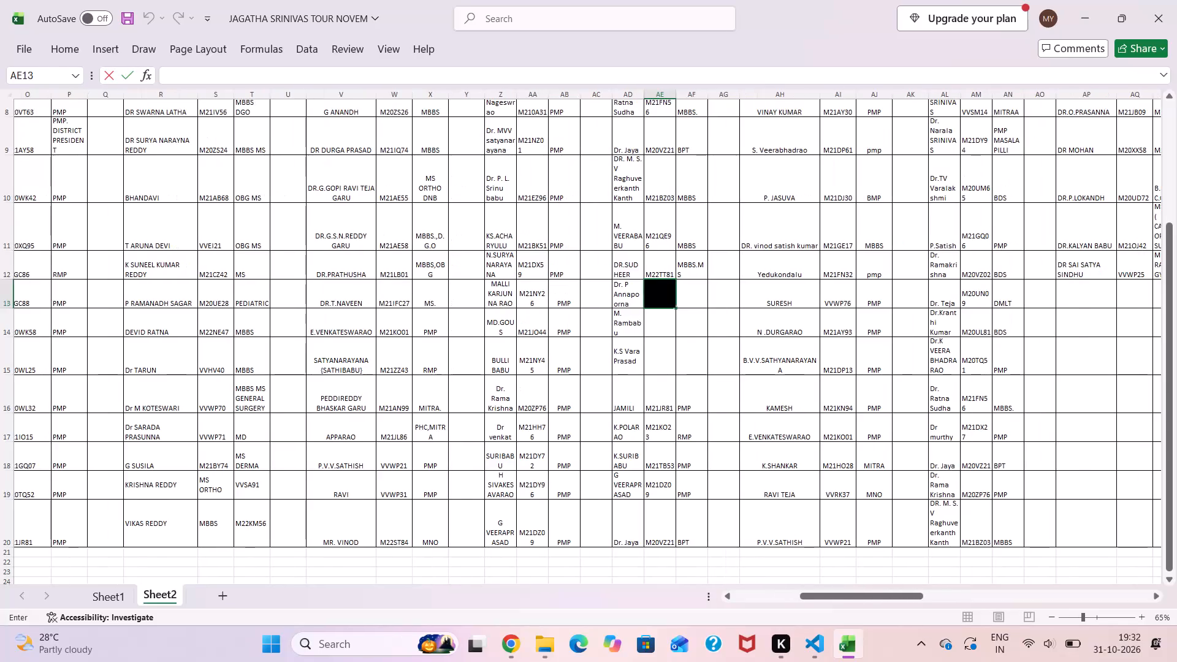
# Check the doctor lists between 10.11.2026 DRAKSHARAMAM and 24.11.2026 GOLLAPALAM for empty qualification and UCID cells.
pyautogui.scroll(2, 935, 406)
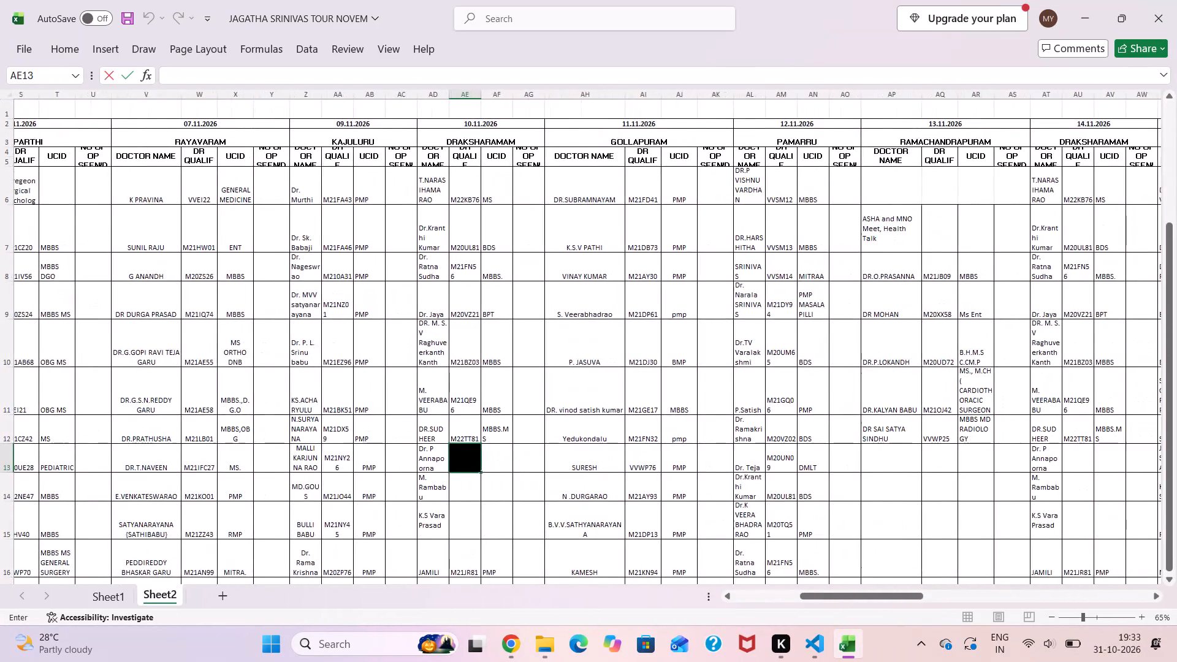
pyautogui.scroll(1, 935, 406)
pyautogui.hscroll(-4, 935, 406)
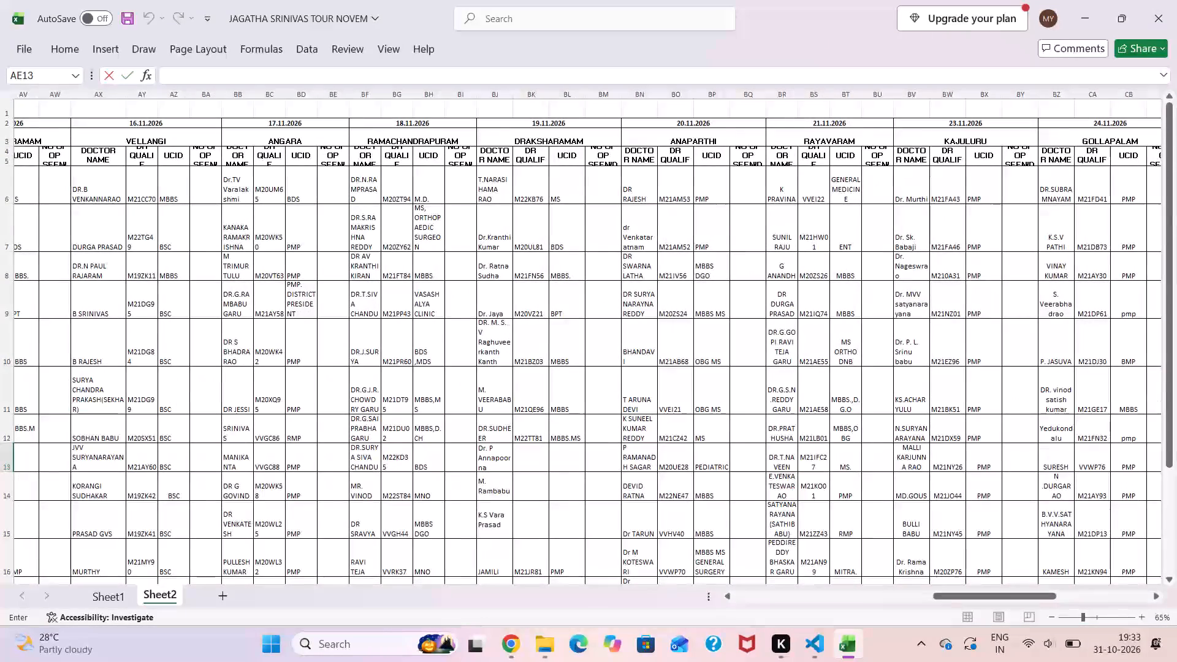
pyautogui.scroll(-2, 935, 406)
pyautogui.scroll(2, 935, 406)
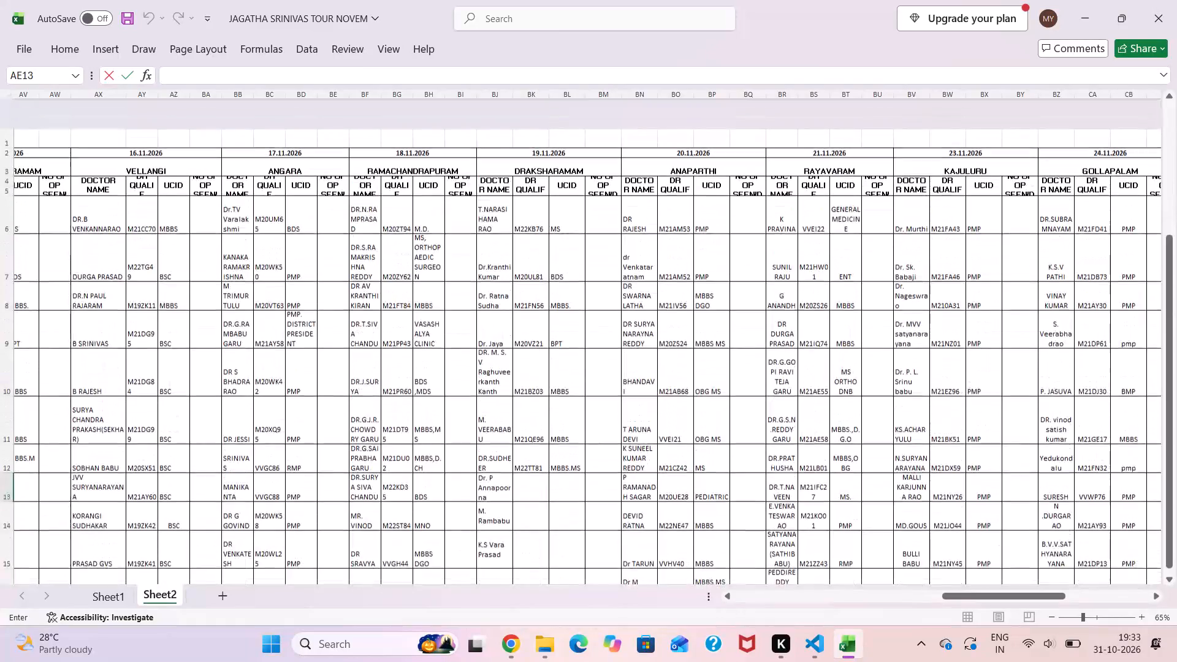
pyautogui.scroll(2, 935, 406)
pyautogui.hscroll(1, 620, 370)
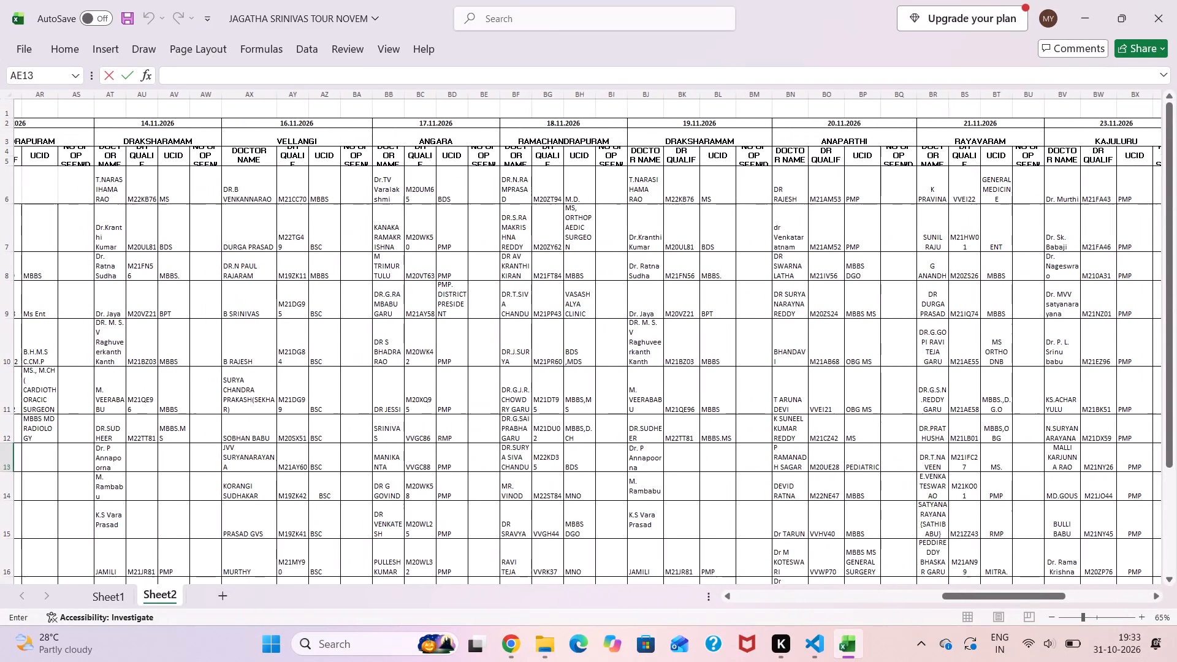
pyautogui.hscroll(1, 620, 370)
pyautogui.scroll(-2, 620, 370)
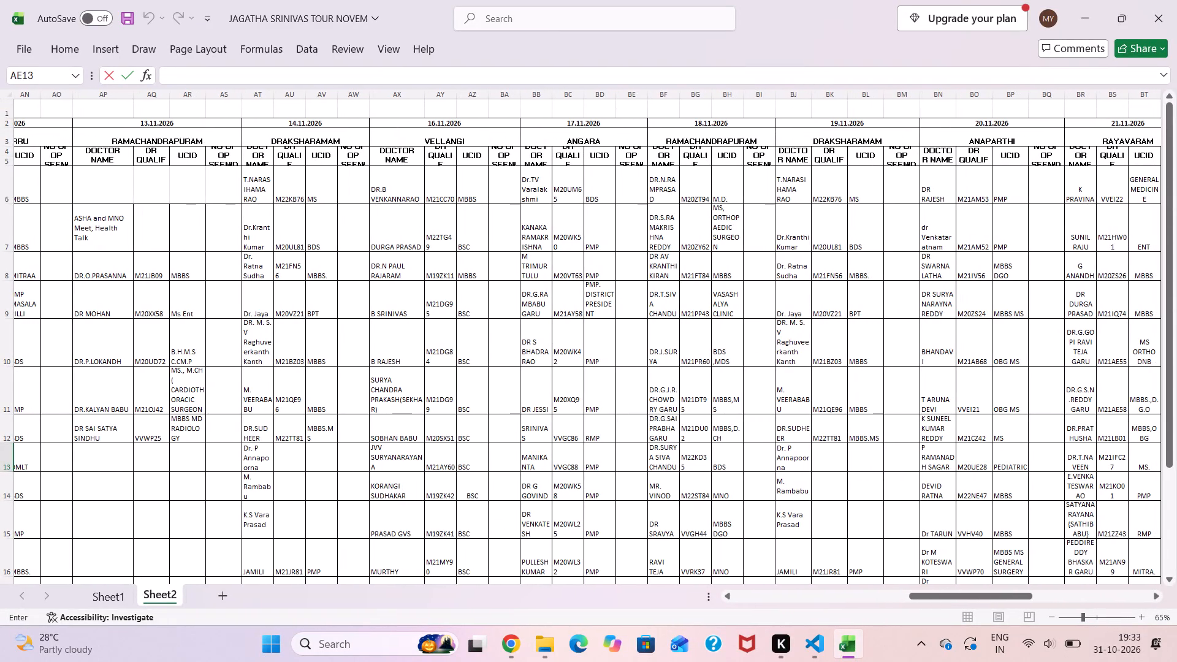
pyautogui.hscroll(3, 441, 321)
pyautogui.scroll(1, 441, 321)
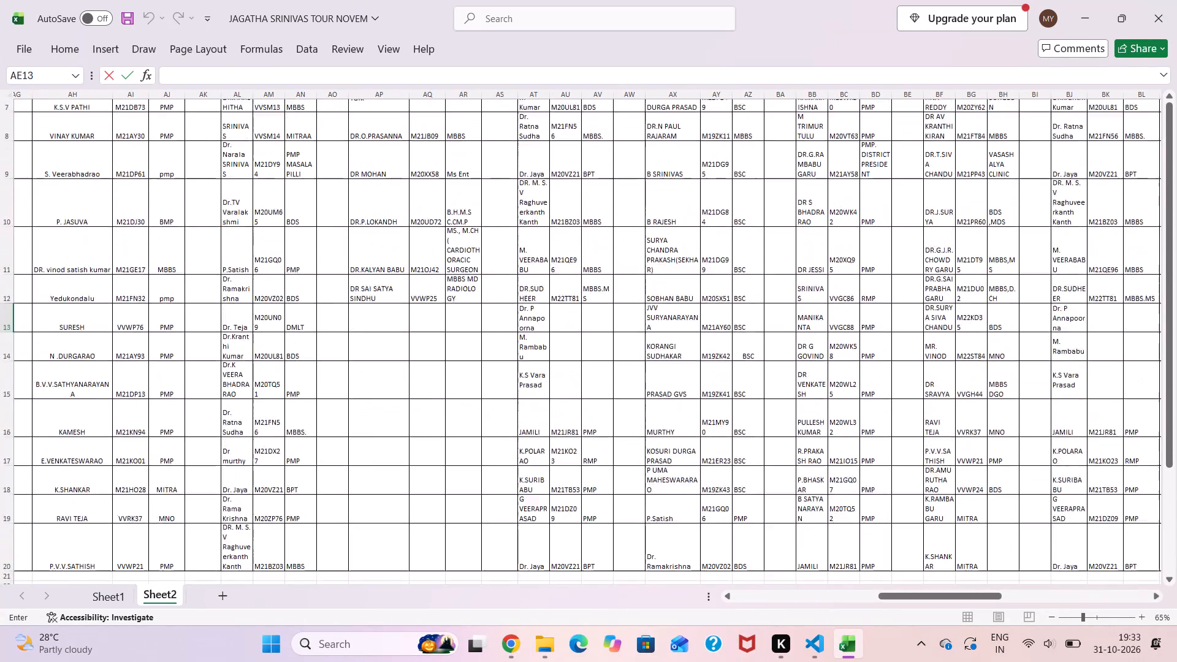
pyautogui.scroll(1, 441, 321)
pyautogui.hscroll(3, 441, 321)
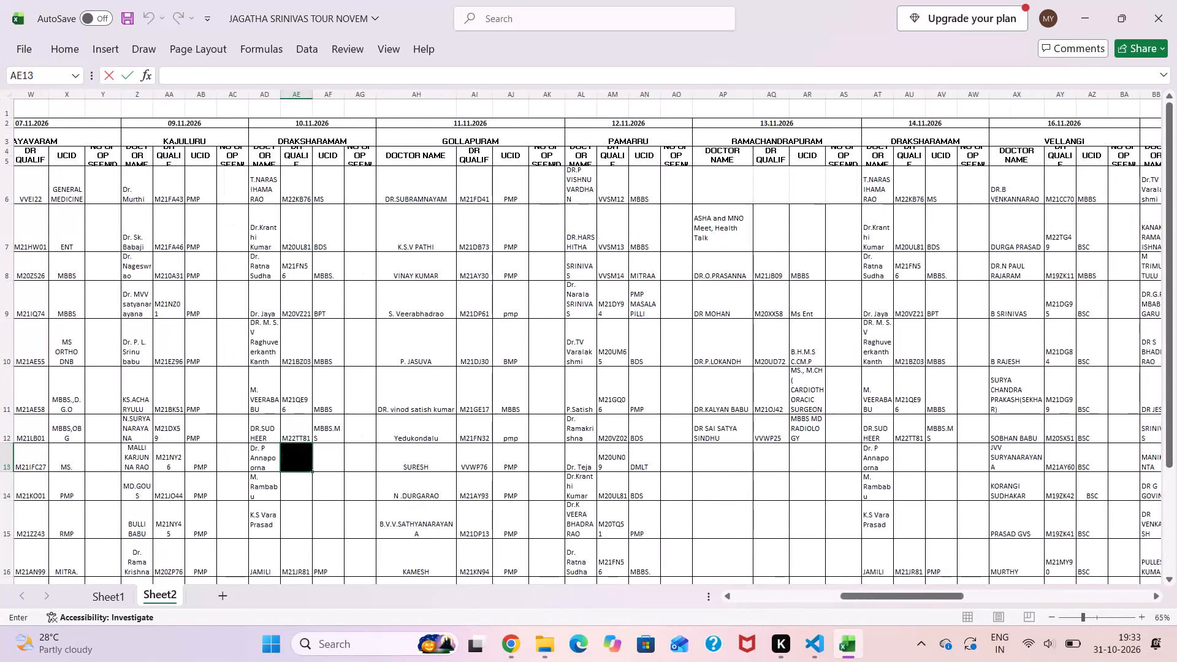
# Review the doctor lists from 10.11.2026 DRAKSHARAMAM through 30.11.2026 DRAKSHARAMAM for incomplete names, qualifications and UCIDs.
pyautogui.hscroll(-3, 441, 321)
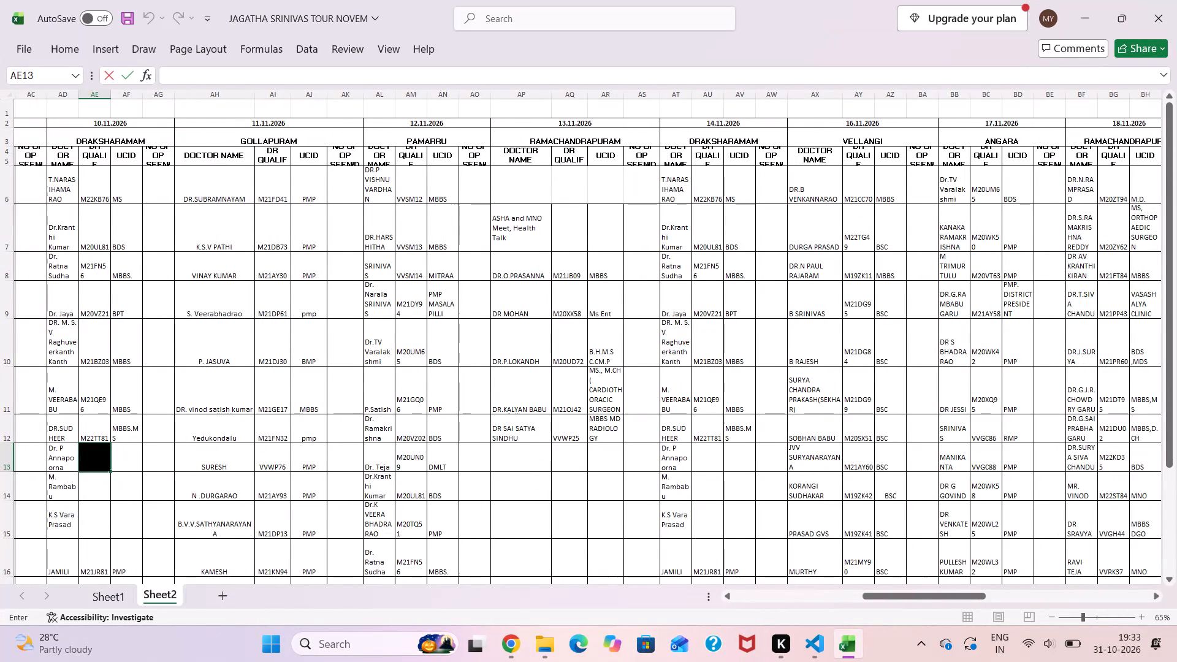
pyautogui.hscroll(-4, 554, 409)
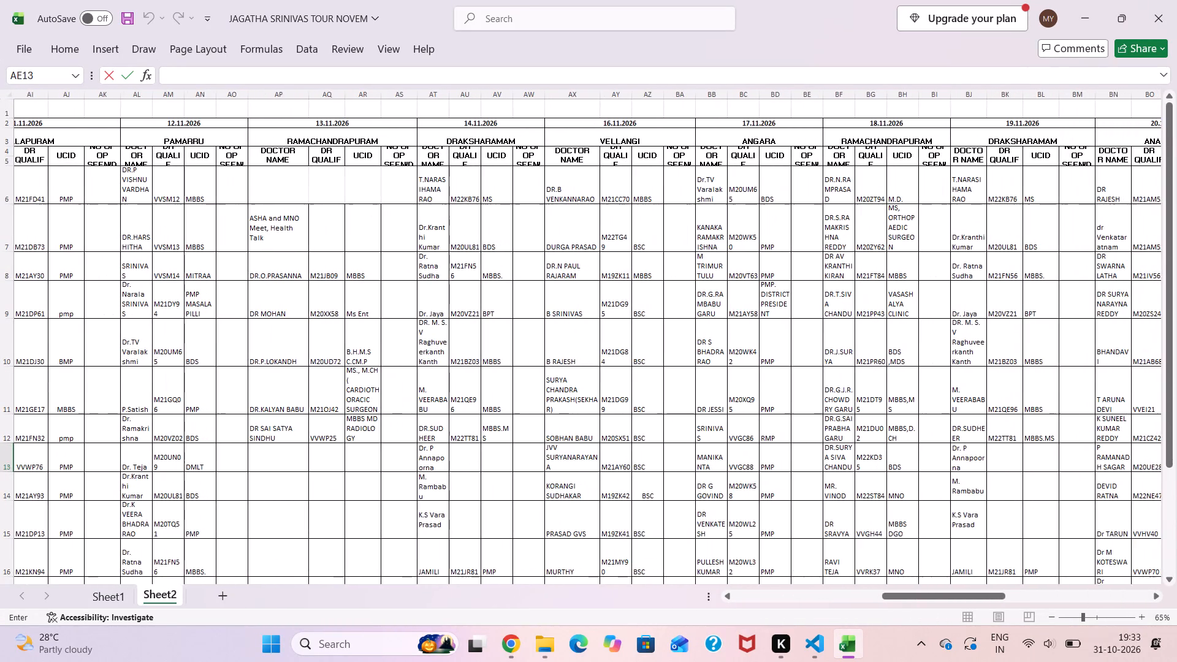
pyautogui.hscroll(-1, 554, 409)
pyautogui.scroll(-1, 554, 409)
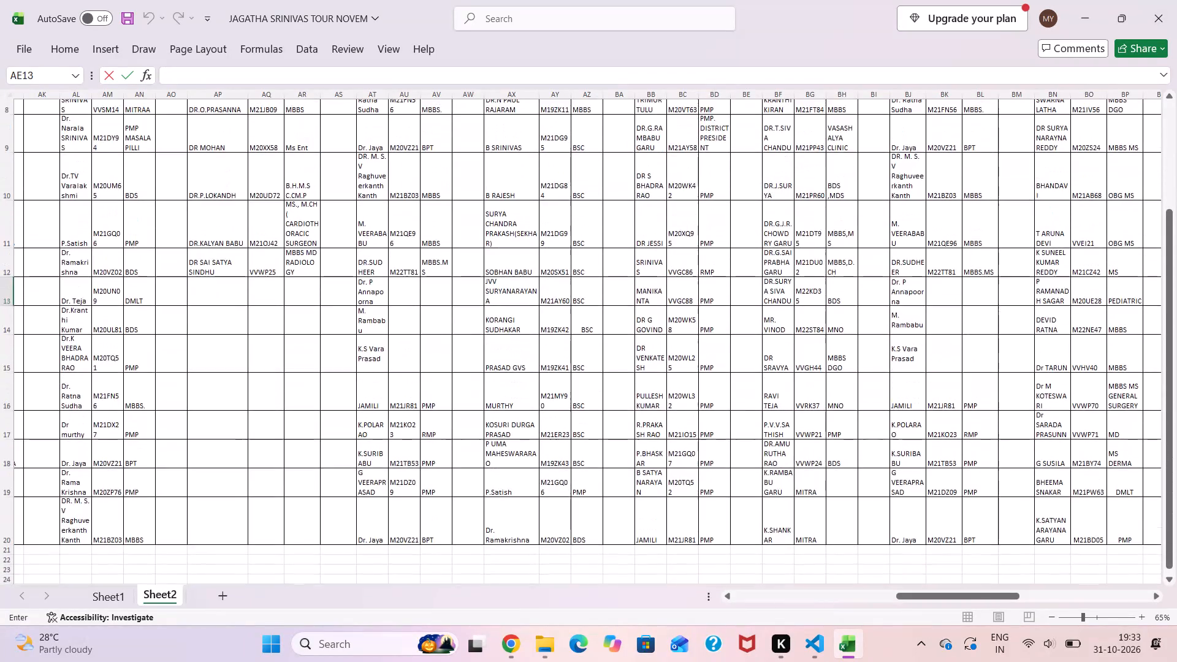
pyautogui.hscroll(-2, 554, 409)
pyautogui.scroll(1, 554, 409)
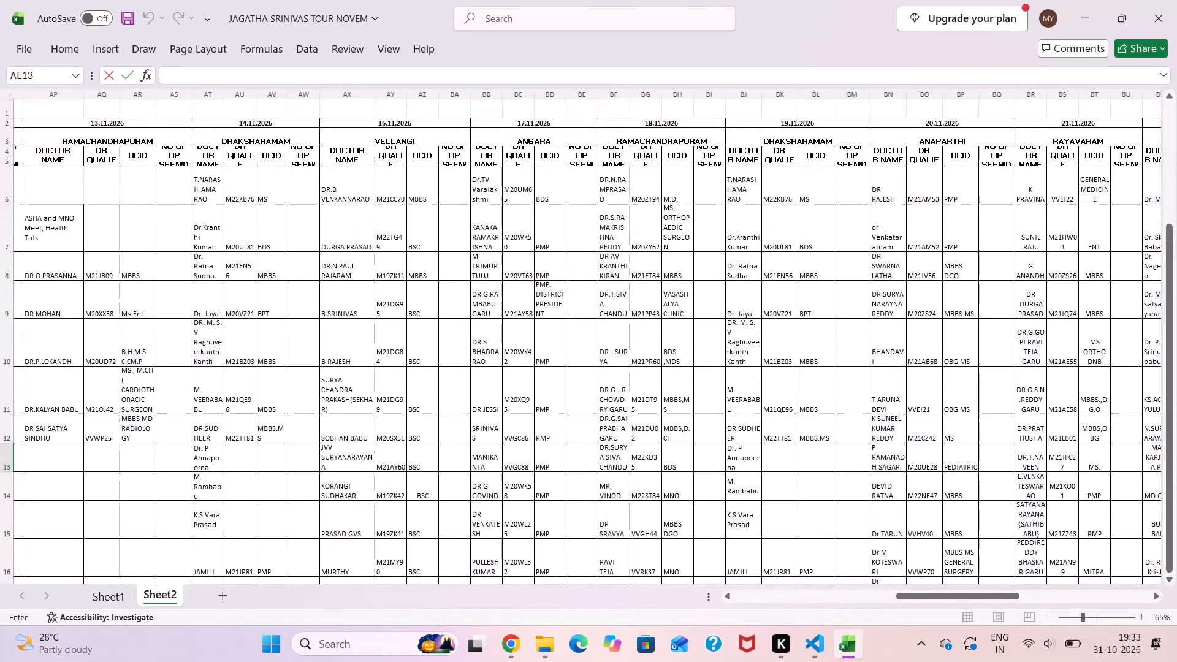
pyautogui.scroll(1, 554, 409)
pyautogui.hscroll(-2, 554, 409)
pyautogui.scroll(-3, 554, 409)
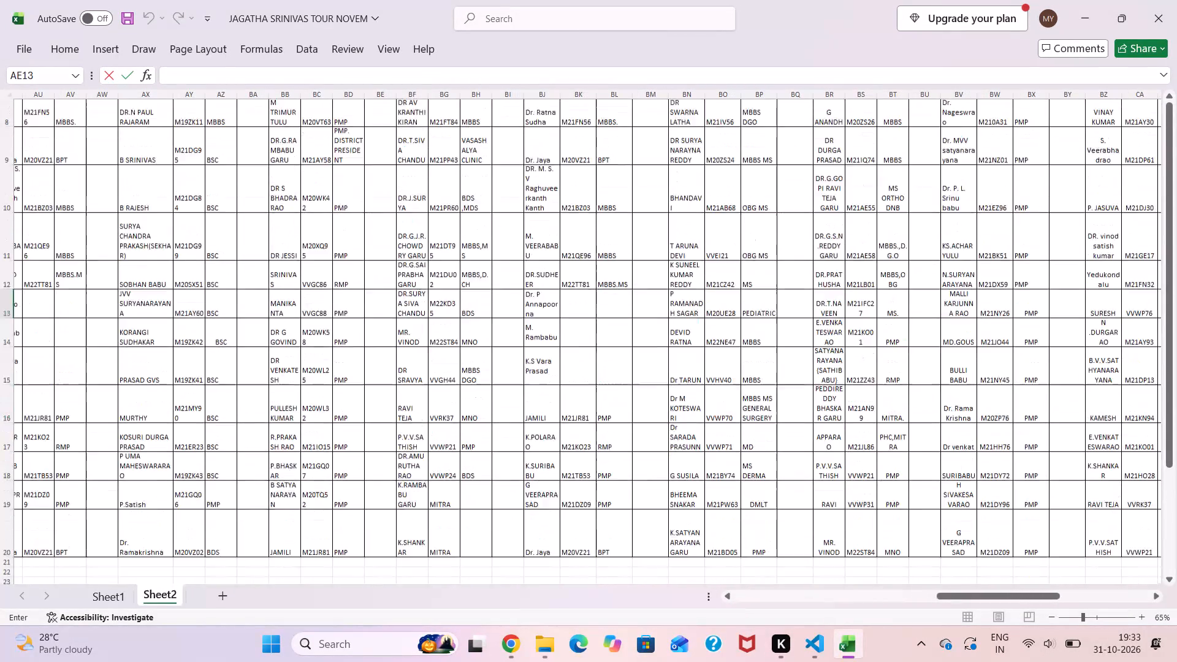
pyautogui.scroll(-1, 554, 409)
pyautogui.hscroll(-3, 554, 409)
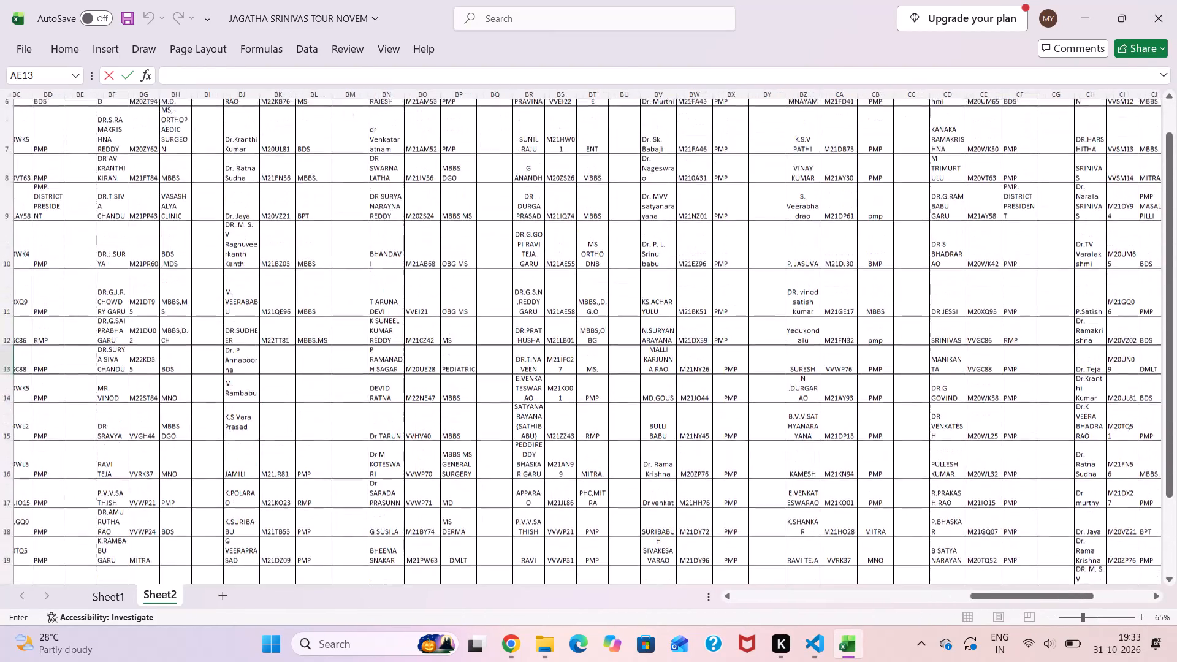
pyautogui.hscroll(-3, 554, 409)
pyautogui.scroll(1, 554, 409)
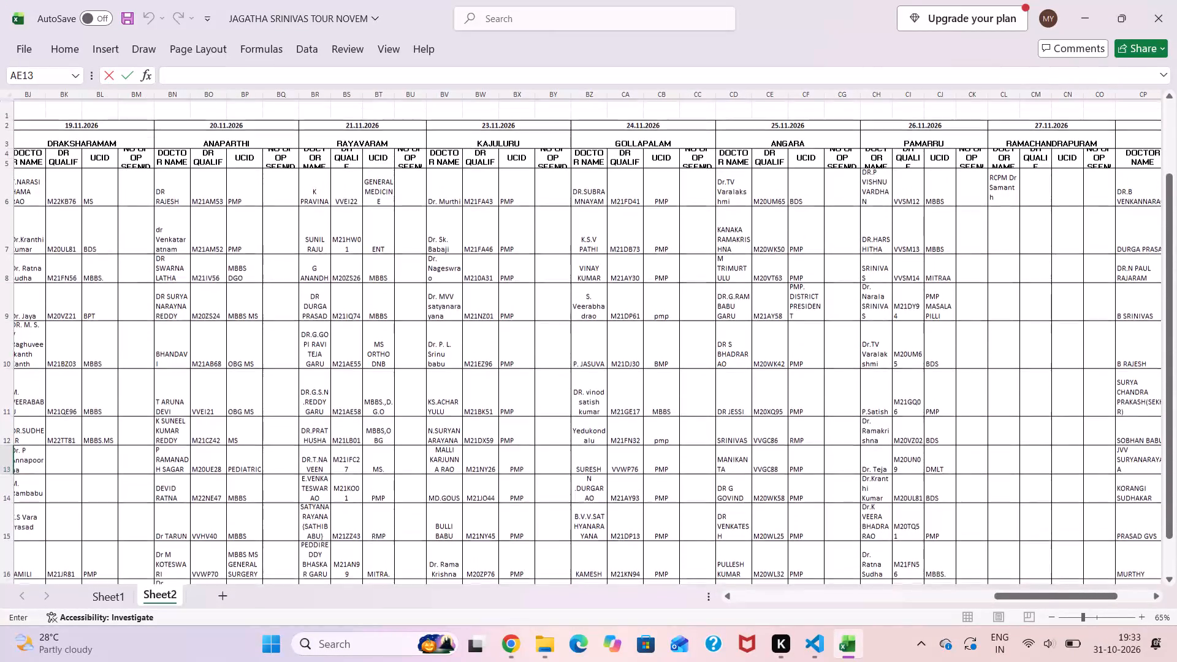
pyautogui.hscroll(-7, 554, 409)
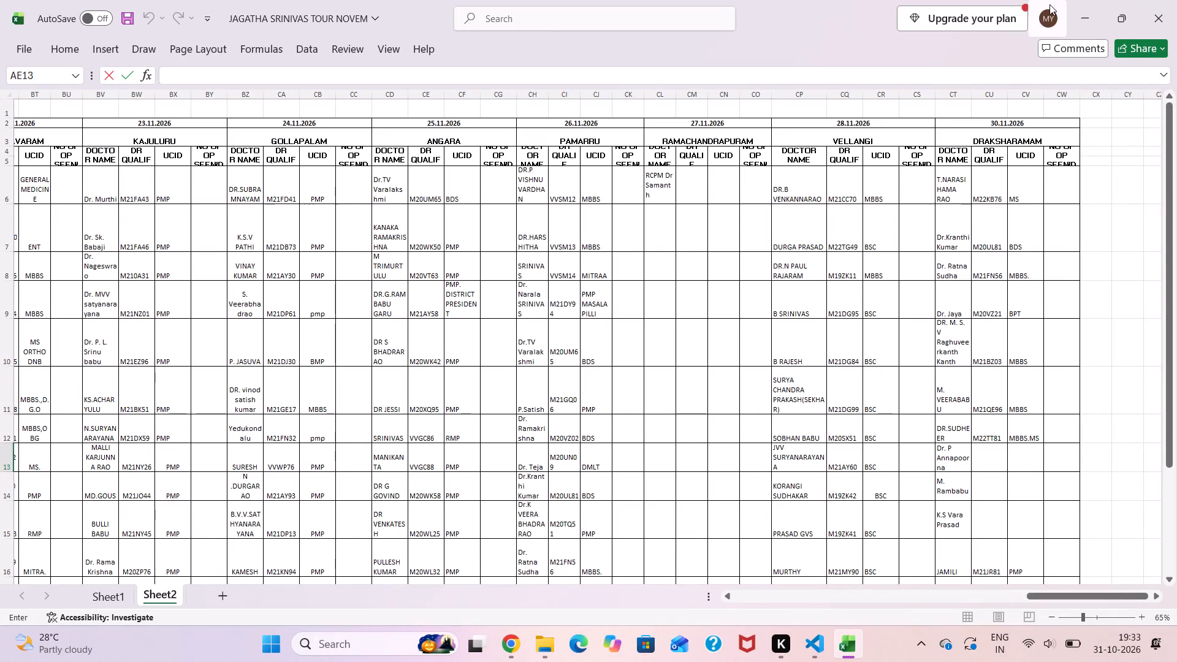
# Minimize the tour plan workbook to return to the Downloads folder.
pyautogui.click(1078, 0)
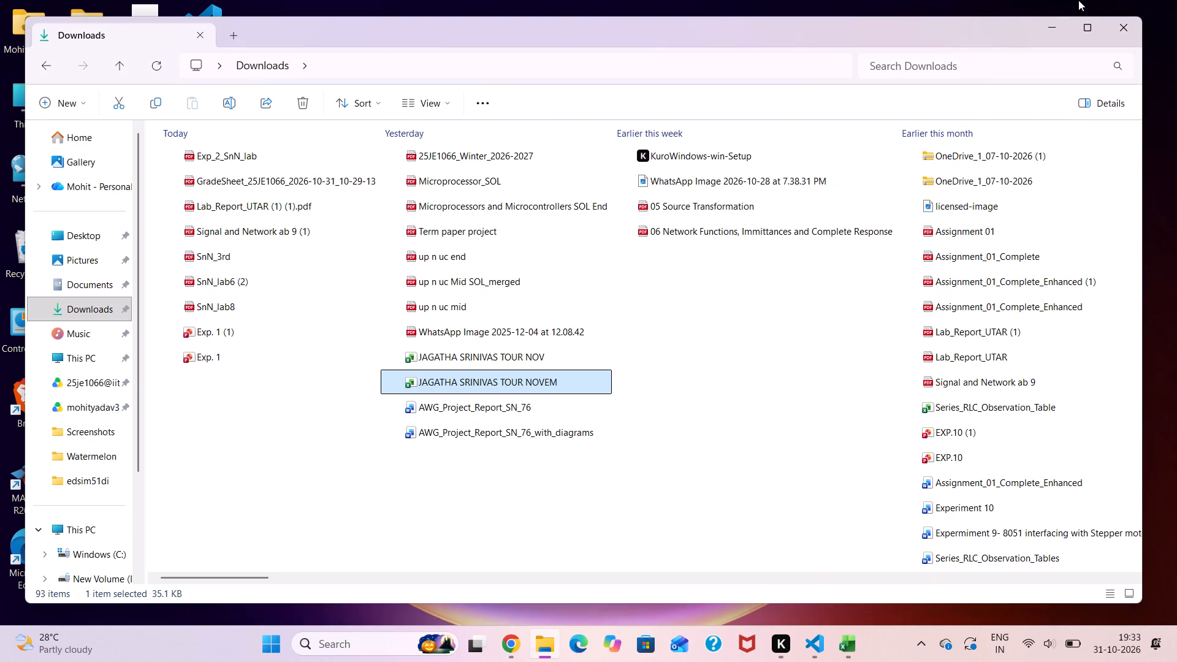